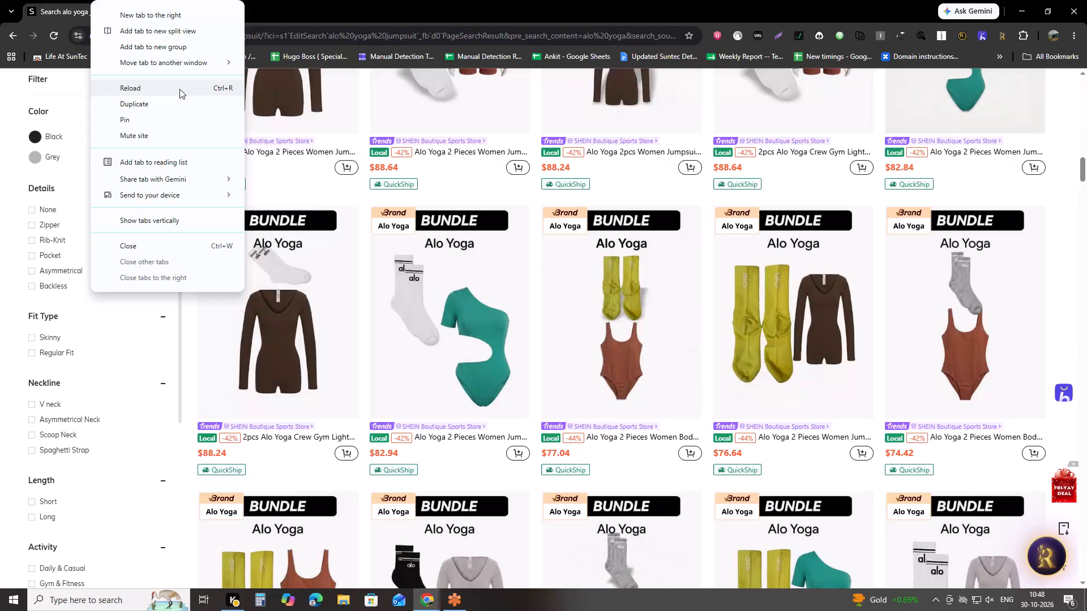
# Move the SHEIN "alo yoga jumpsuit" search tab into the other Chrome window that holds the work tabs.
pyautogui.click(183, 58)
pyautogui.click(289, 98)
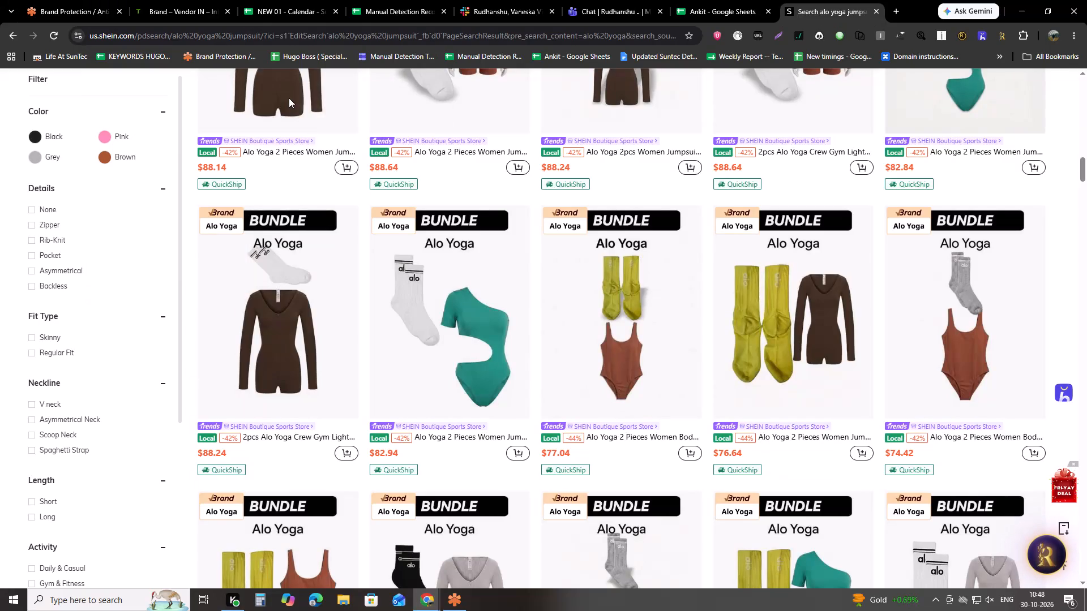
# Switch to the Chrome window with the Looker MD Productivity dashboard and close that dashboard's tab.
pyautogui.hotkey('alt', 'Tab')
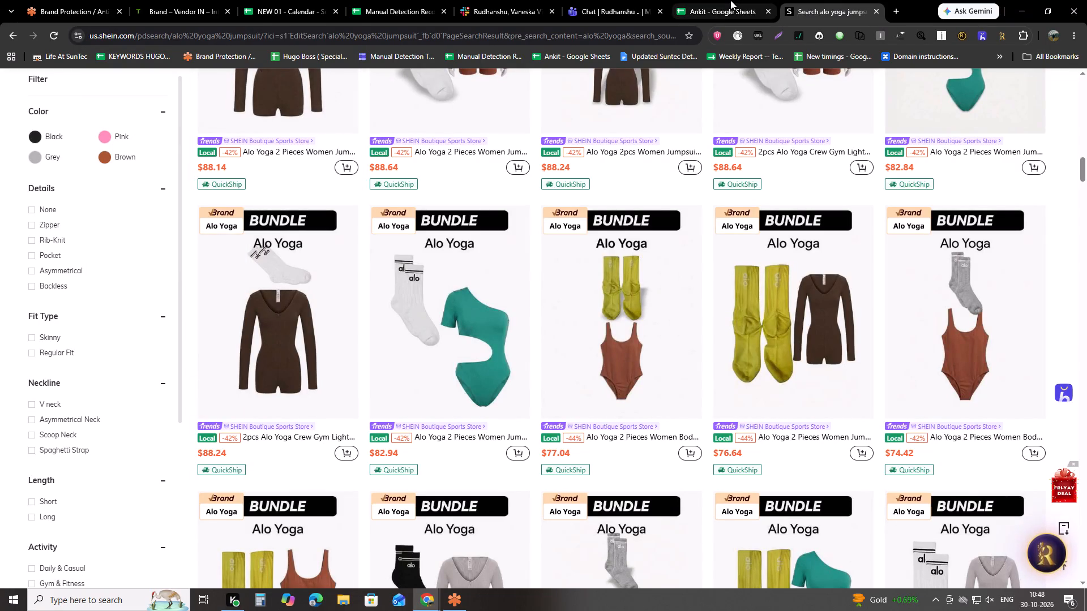
pyautogui.middleClick(213, 0)
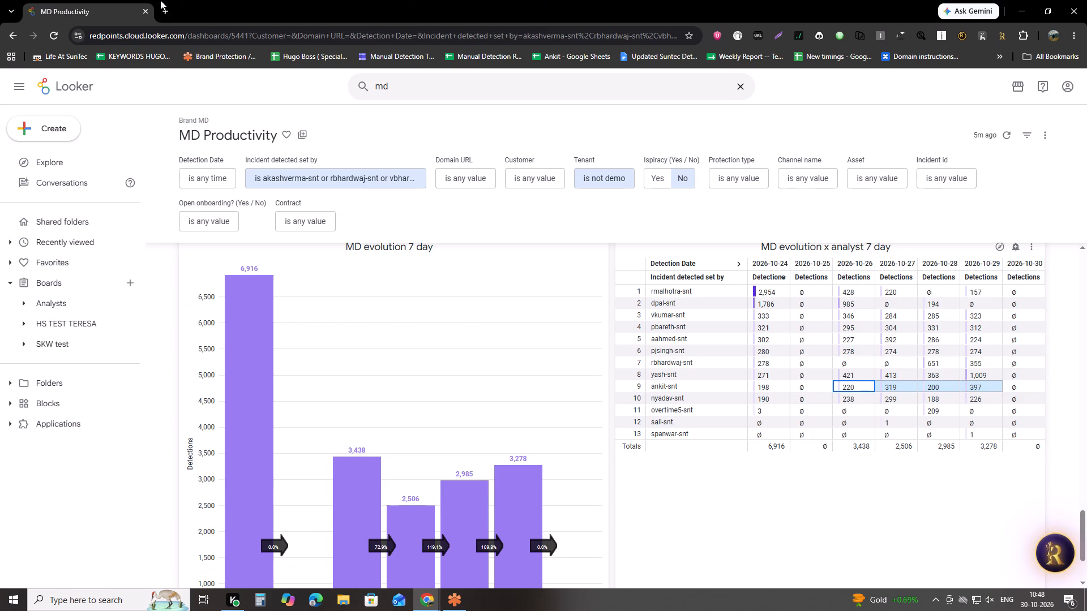
pyautogui.middleClick(155, 0)
# Switch from the SHEIN search results to the RedPoints IPR Plugin window.
pyautogui.hotkey('alt', 'Tab')
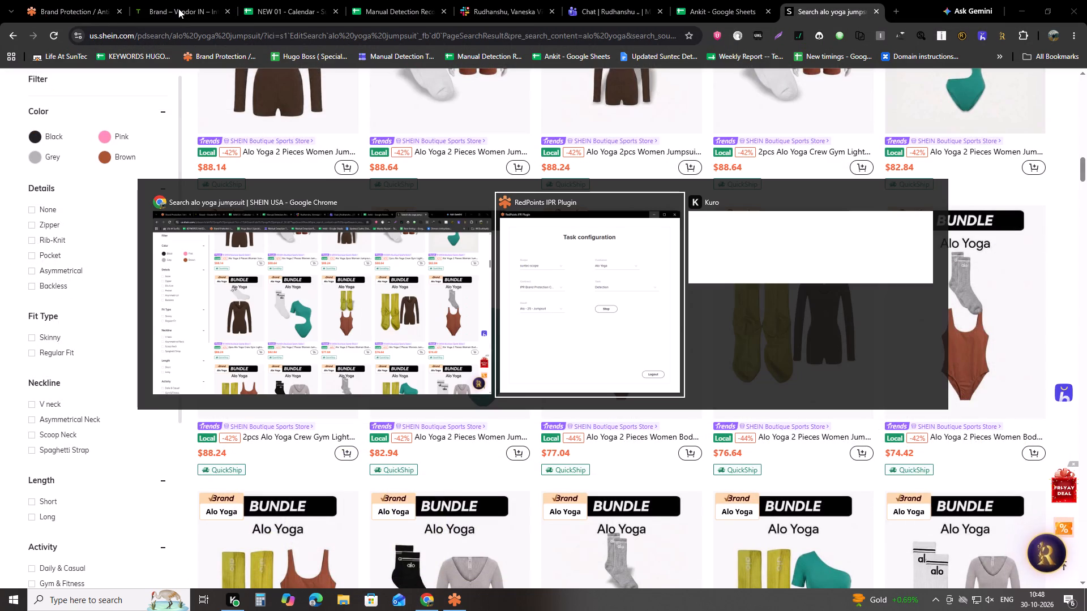
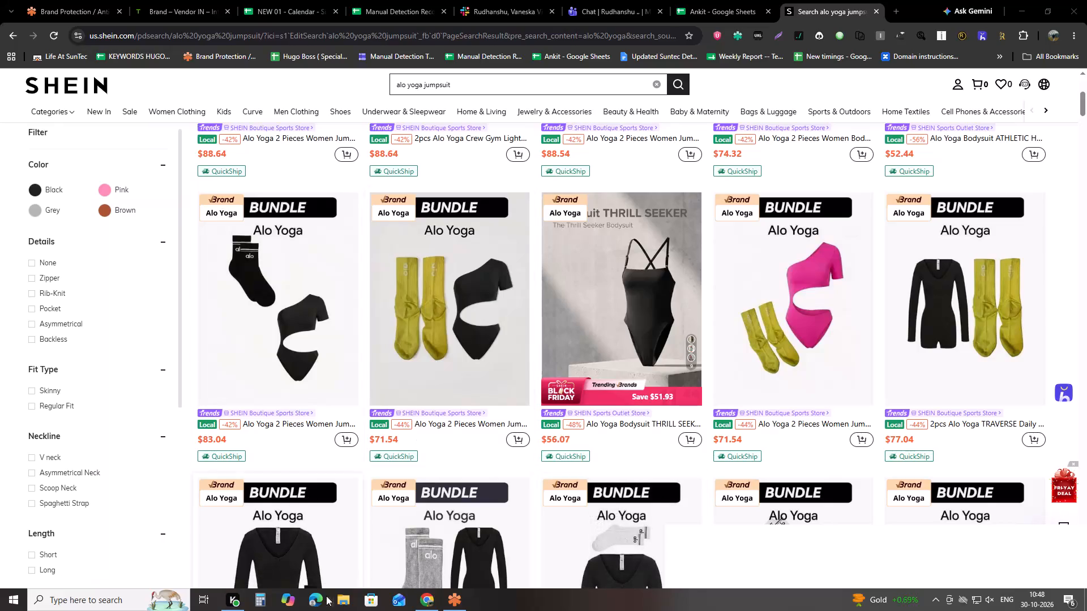
# Find the Snowtrail app through the Windows search and launch it.
pyautogui.click(92, 610)
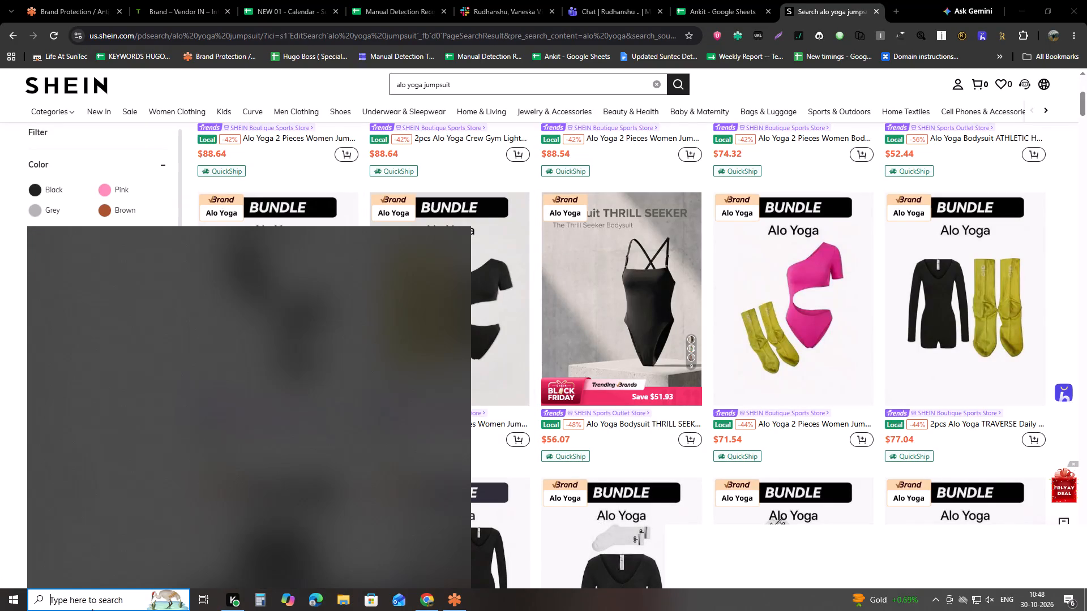
pyautogui.press('s')
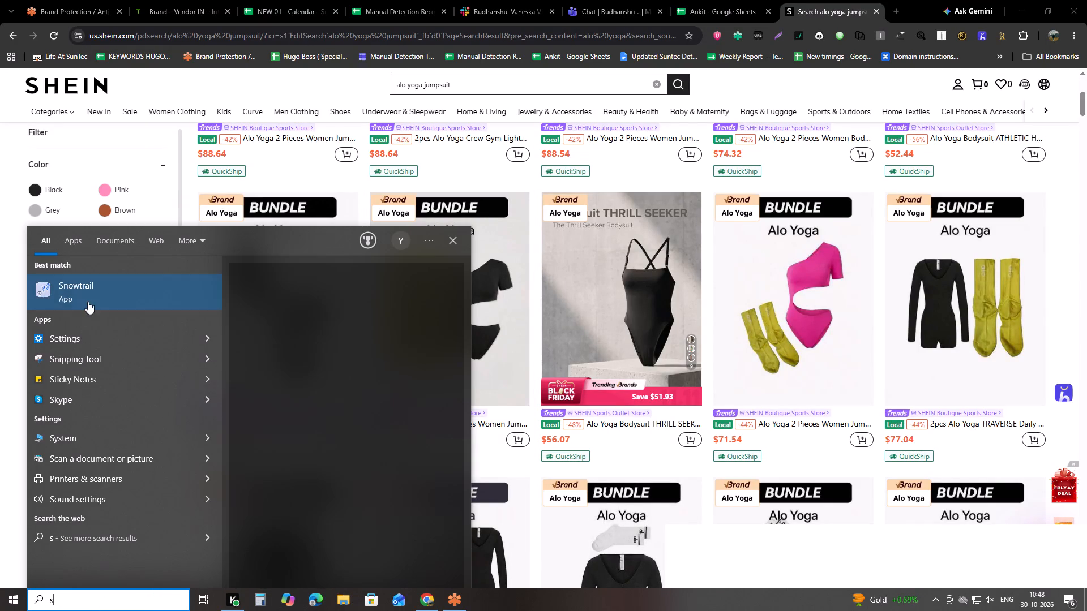
pyautogui.click(88, 302)
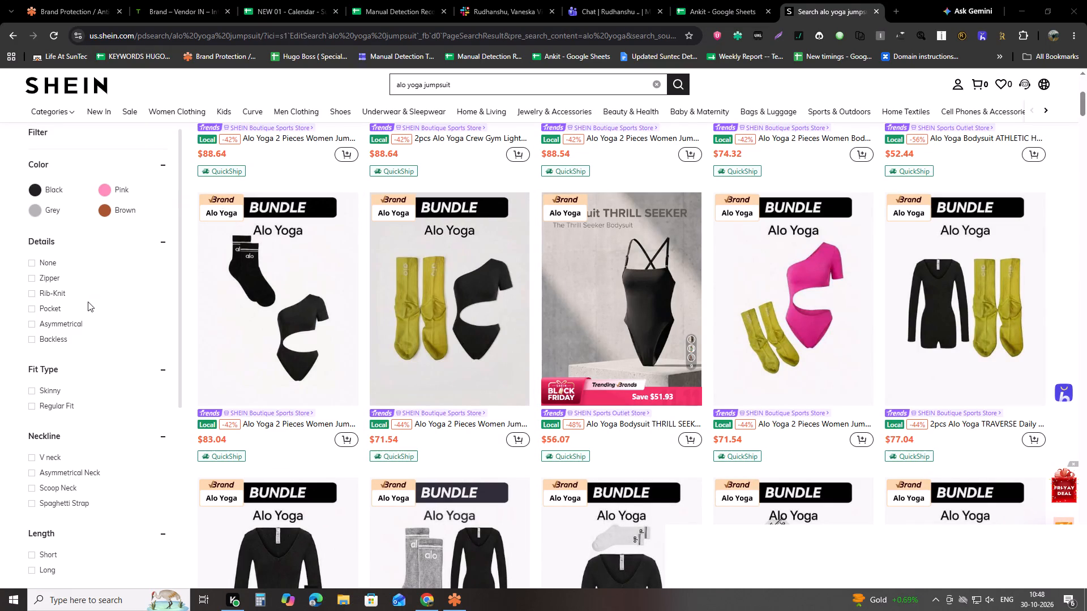
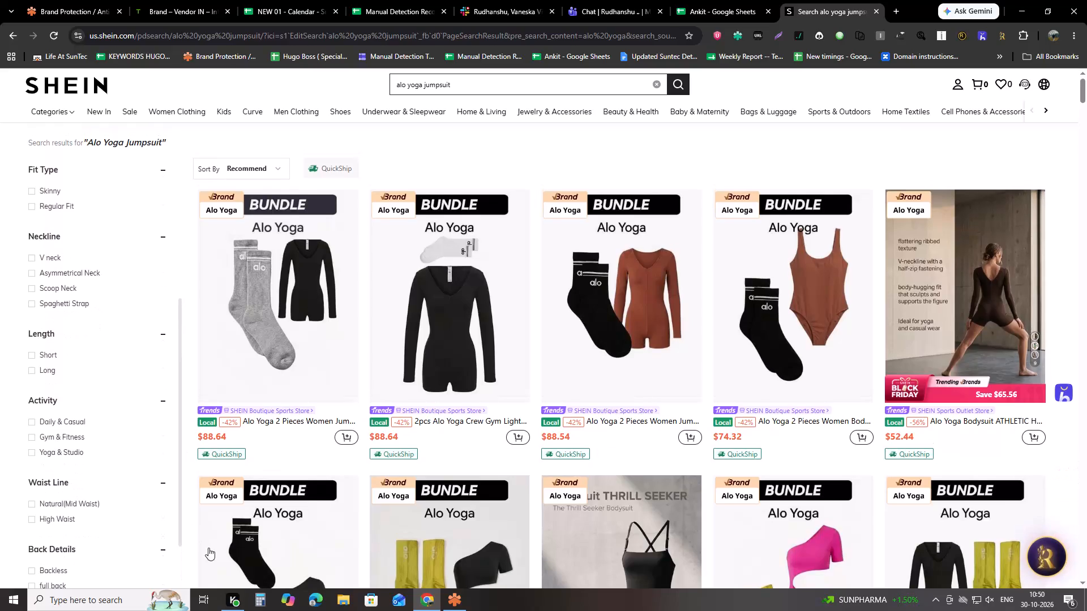
# Launch the Snowtrail app from the Windows search.
pyautogui.click(113, 607)
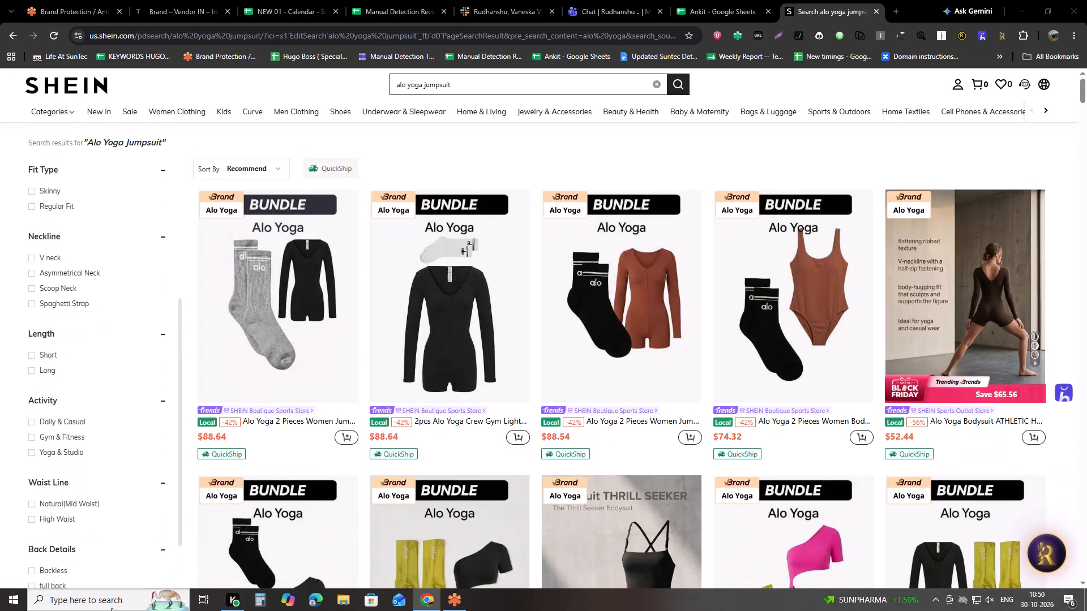
pyautogui.click(106, 303)
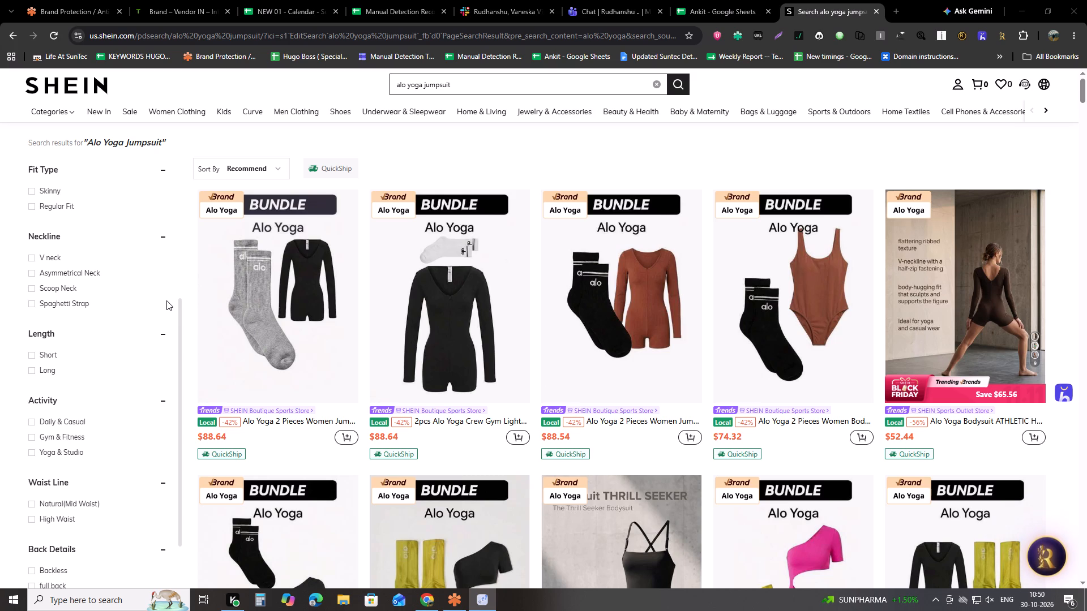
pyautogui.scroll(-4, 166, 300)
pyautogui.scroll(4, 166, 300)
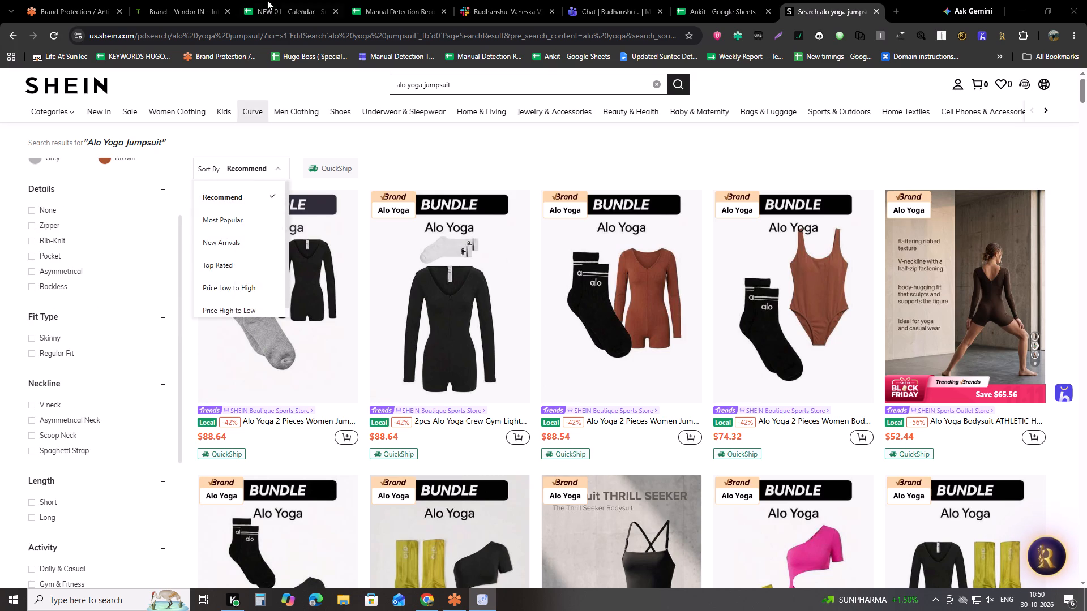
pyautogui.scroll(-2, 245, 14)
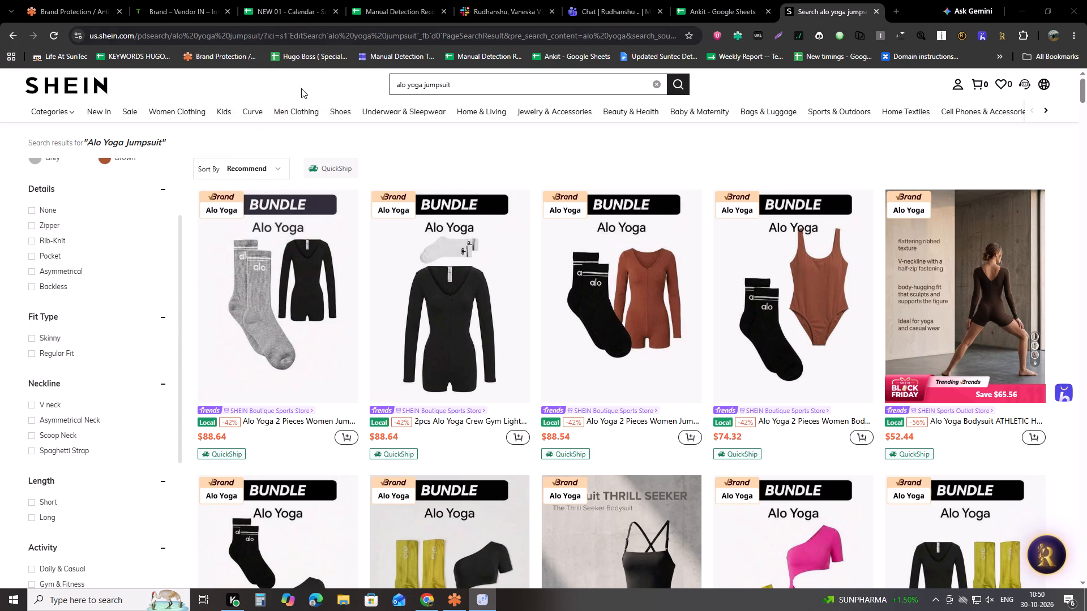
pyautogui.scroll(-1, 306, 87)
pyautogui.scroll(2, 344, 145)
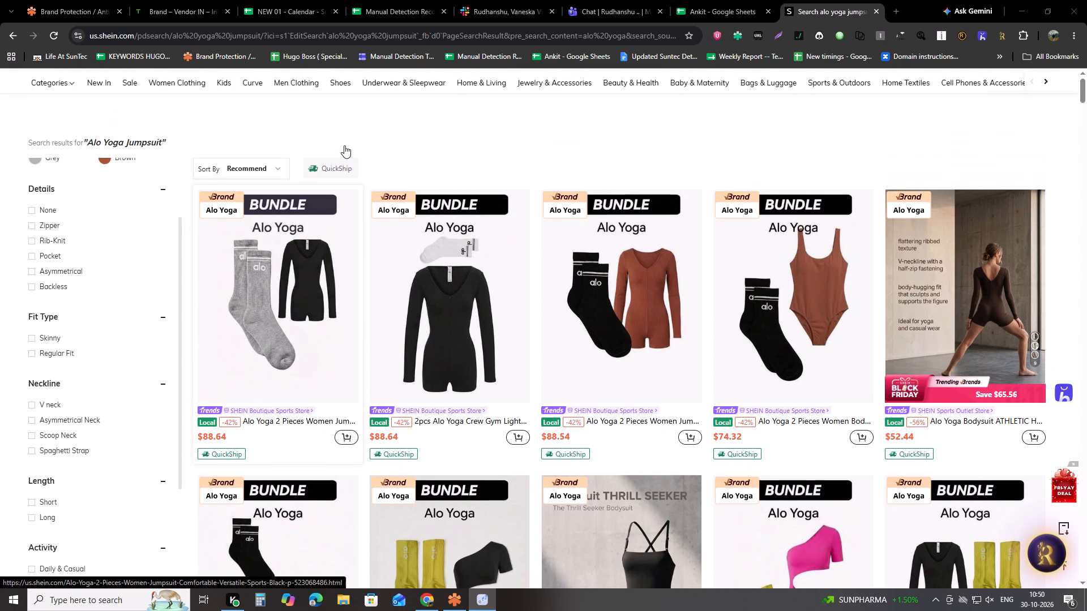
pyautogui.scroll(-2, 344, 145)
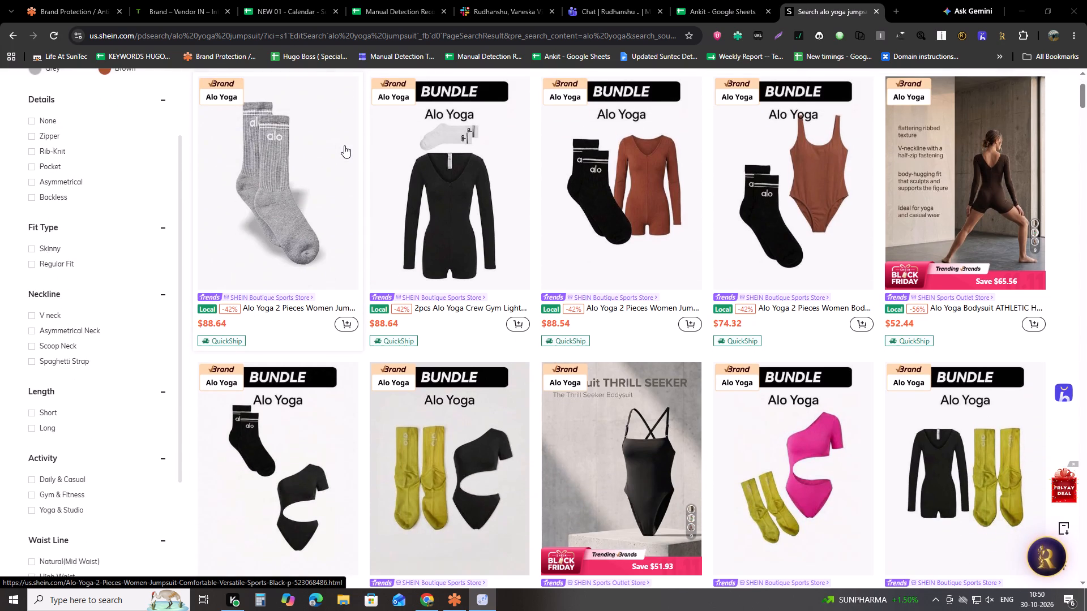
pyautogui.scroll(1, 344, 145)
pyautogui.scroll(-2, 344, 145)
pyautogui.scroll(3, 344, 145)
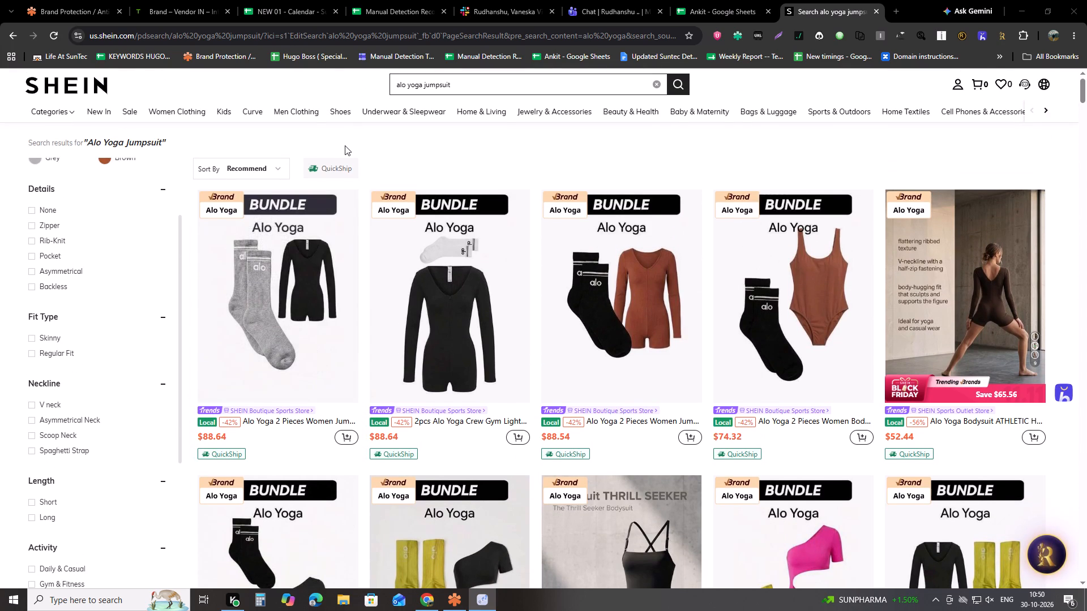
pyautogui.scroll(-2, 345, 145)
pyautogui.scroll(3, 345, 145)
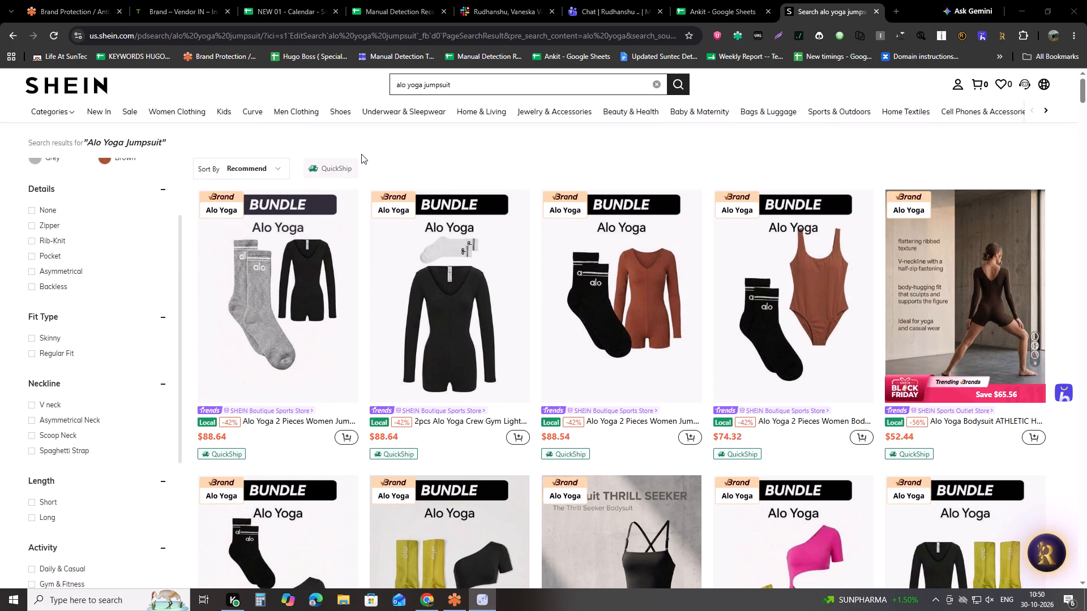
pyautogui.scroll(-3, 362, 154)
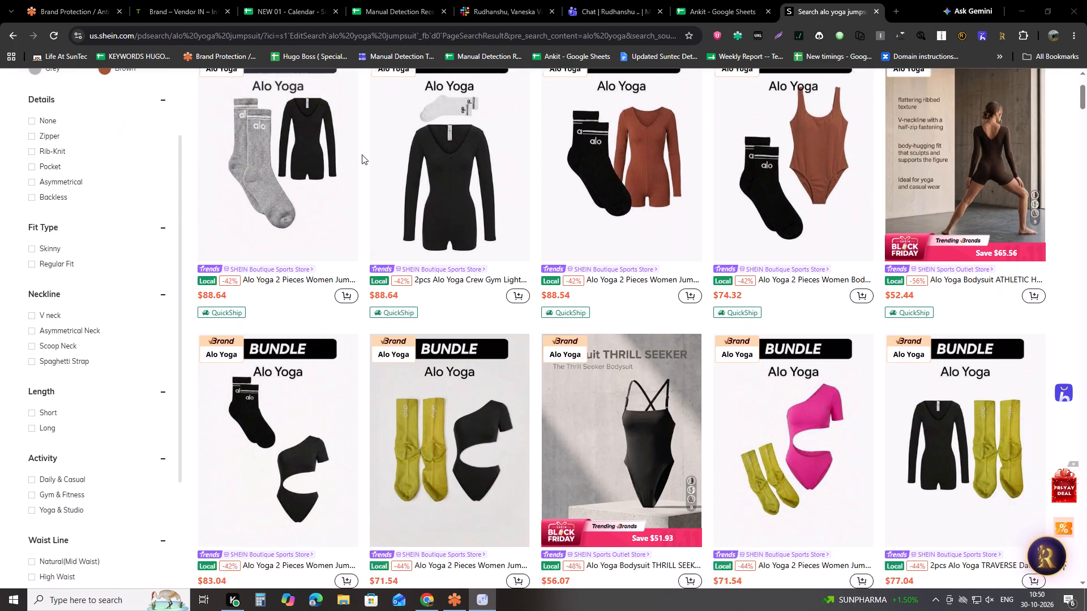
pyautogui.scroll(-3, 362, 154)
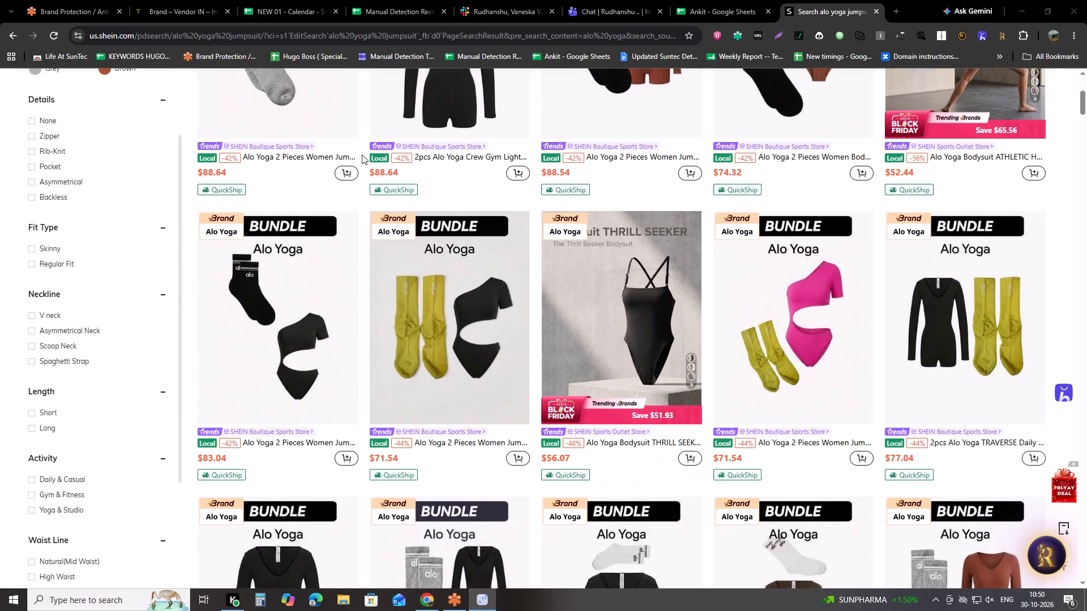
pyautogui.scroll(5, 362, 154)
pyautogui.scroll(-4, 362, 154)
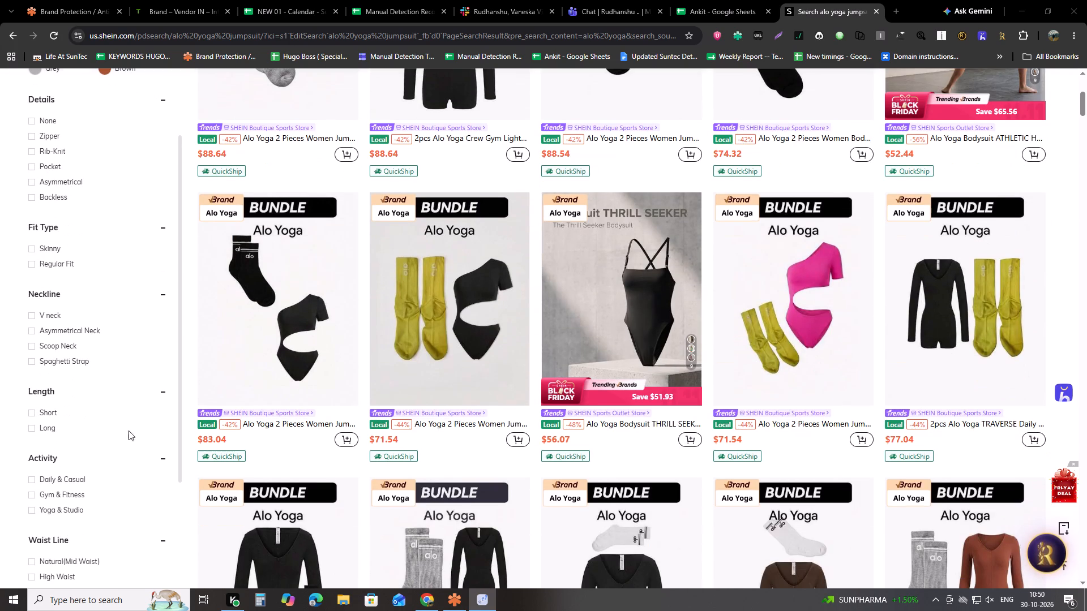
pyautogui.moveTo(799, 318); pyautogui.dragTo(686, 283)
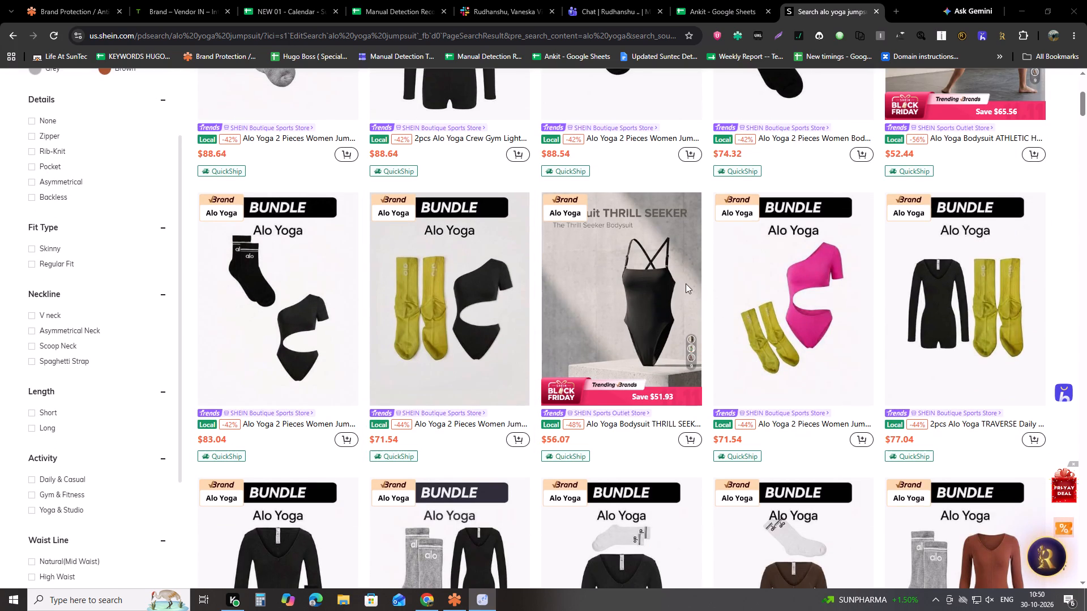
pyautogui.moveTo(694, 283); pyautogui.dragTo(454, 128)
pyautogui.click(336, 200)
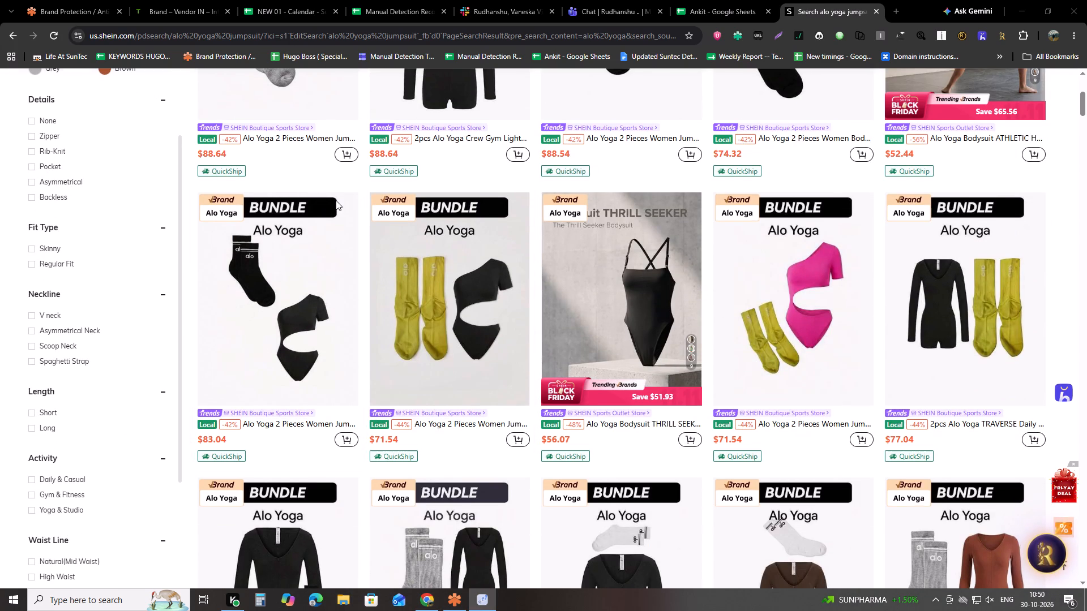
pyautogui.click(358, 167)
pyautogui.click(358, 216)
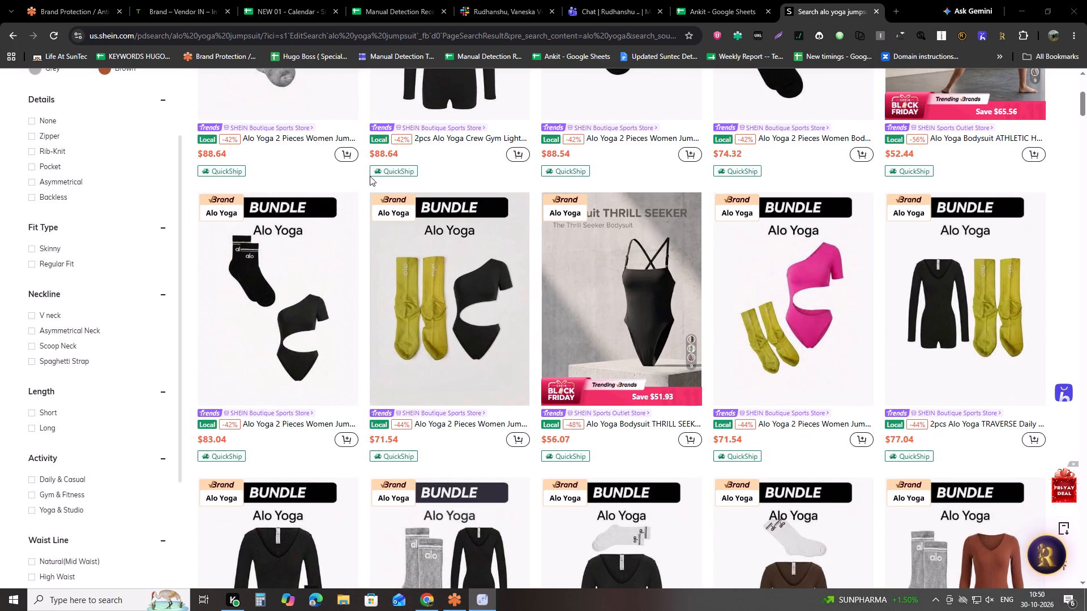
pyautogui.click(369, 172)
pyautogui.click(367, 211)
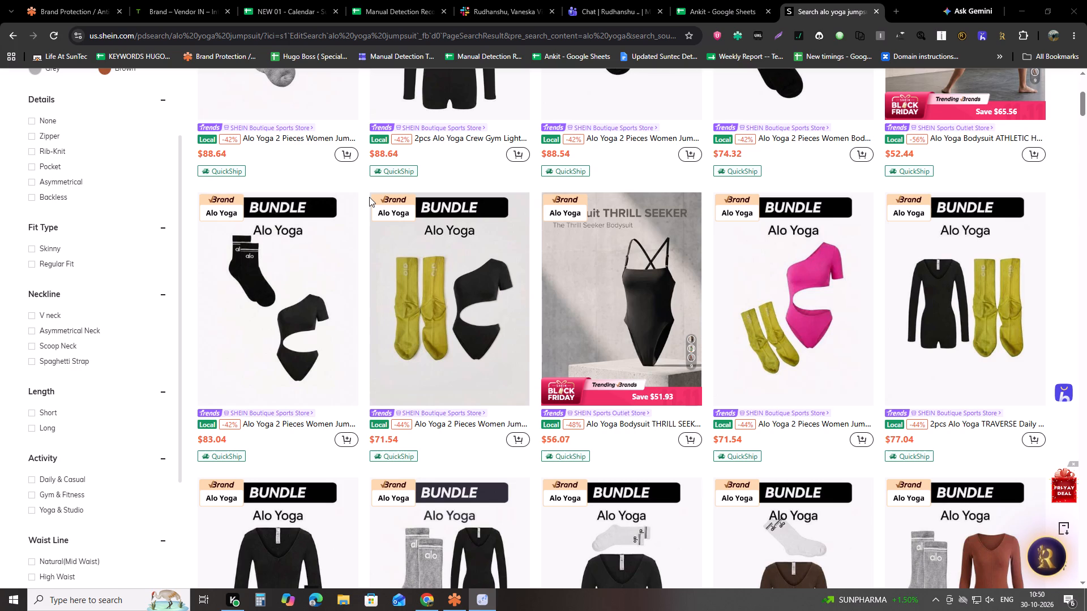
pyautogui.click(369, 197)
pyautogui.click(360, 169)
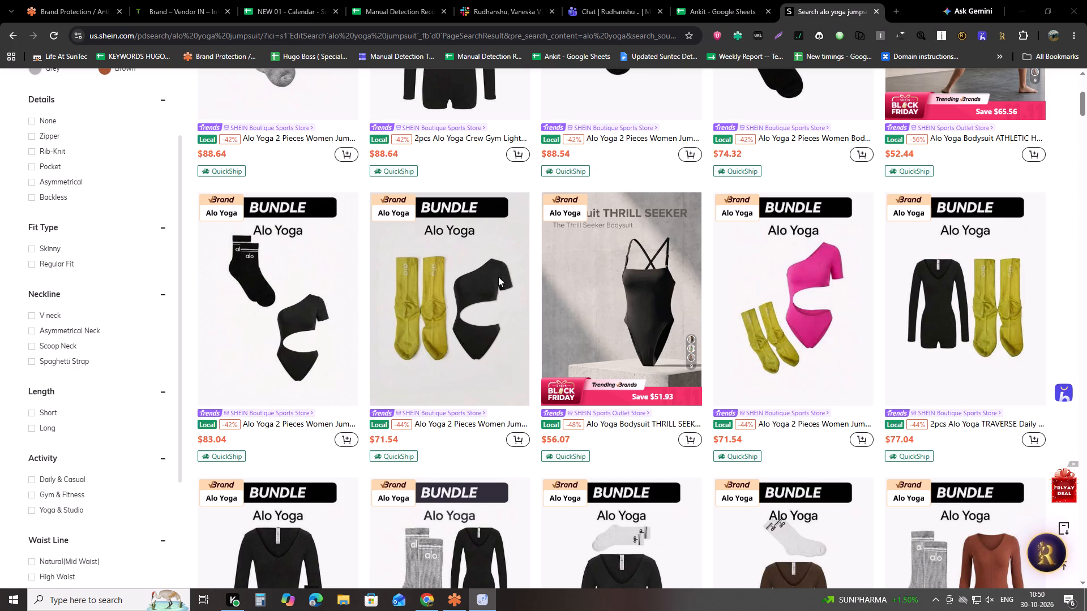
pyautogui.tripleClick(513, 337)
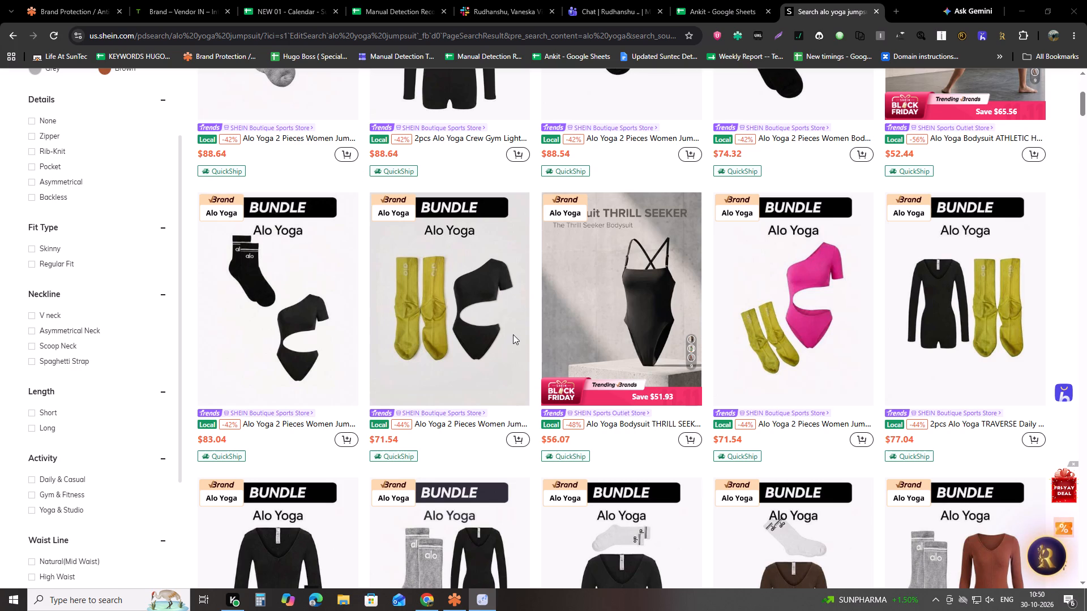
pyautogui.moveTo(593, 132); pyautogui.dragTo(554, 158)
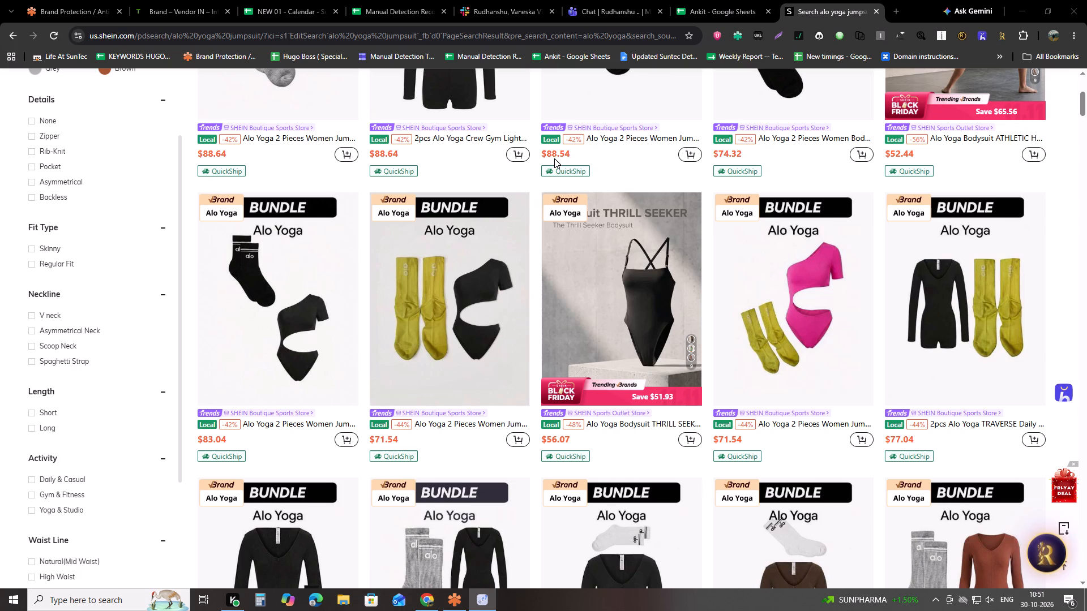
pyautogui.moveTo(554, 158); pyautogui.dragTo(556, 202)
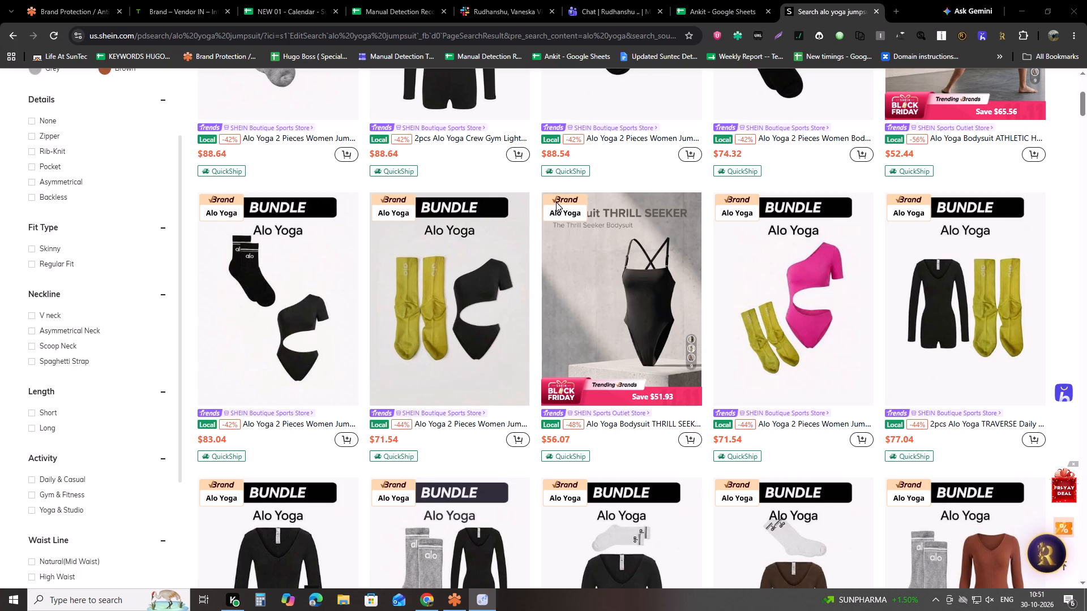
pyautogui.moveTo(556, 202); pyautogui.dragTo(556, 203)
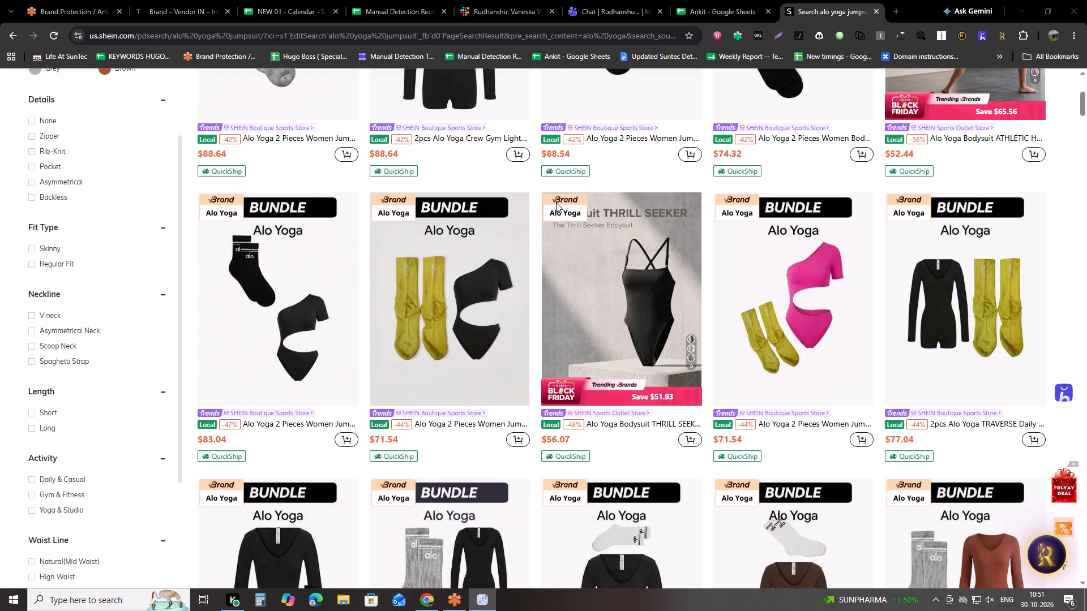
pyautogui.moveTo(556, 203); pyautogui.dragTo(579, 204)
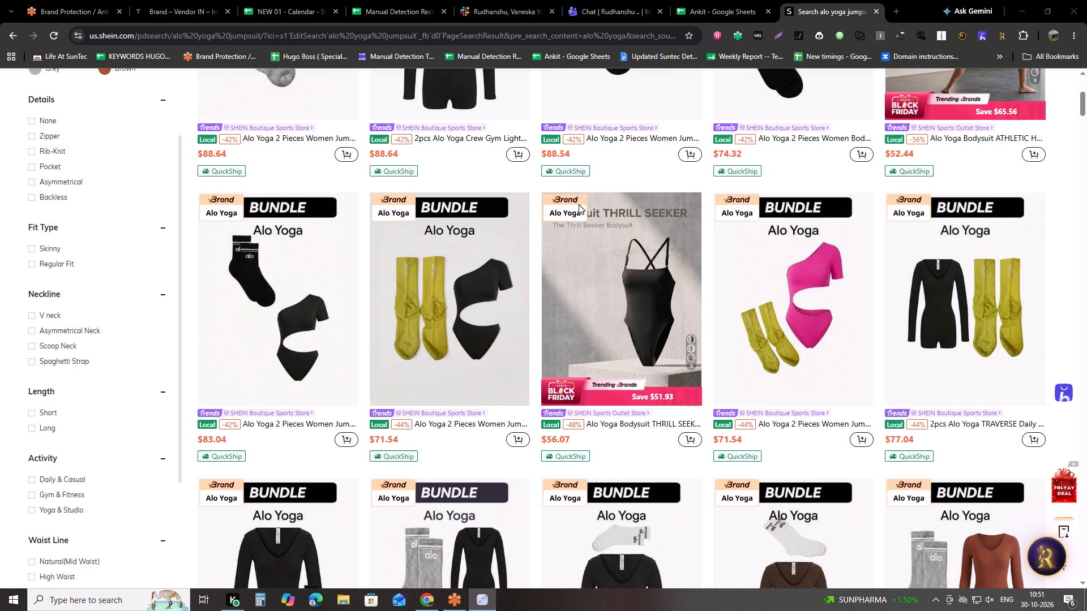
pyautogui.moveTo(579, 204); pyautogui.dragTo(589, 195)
# Return to Chrome and look through the SHEIN alo yoga jumpsuit results down into the suggested products.
pyautogui.click(737, 192)
pyautogui.scroll(-6, 593, 214)
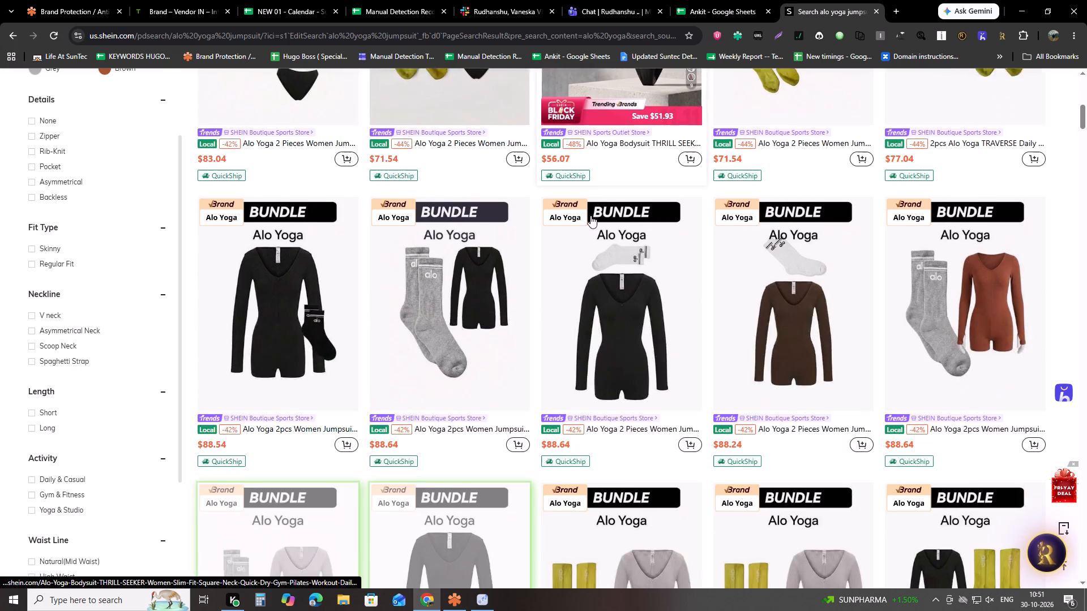
pyautogui.scroll(-15, 575, 228)
pyautogui.scroll(-10, 534, 214)
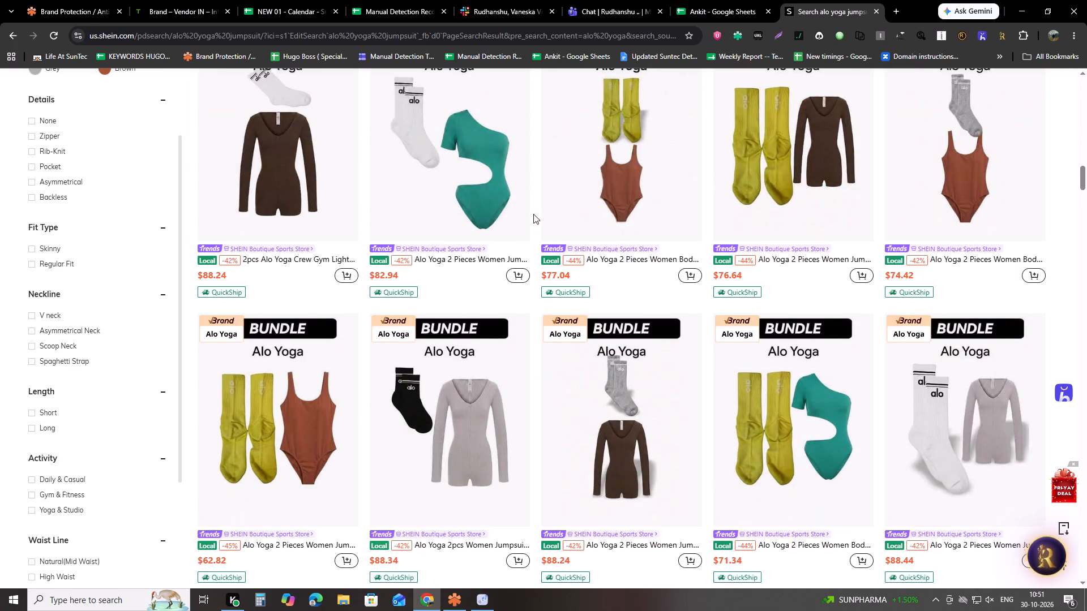
pyautogui.scroll(-3, 533, 214)
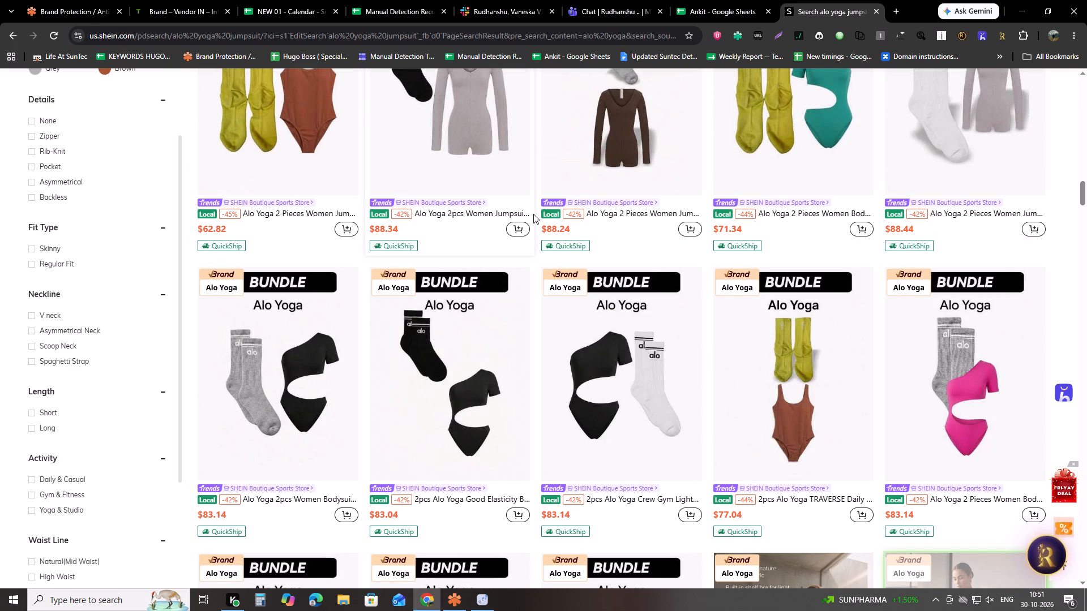
pyautogui.scroll(-10, 533, 214)
pyautogui.scroll(1, 533, 214)
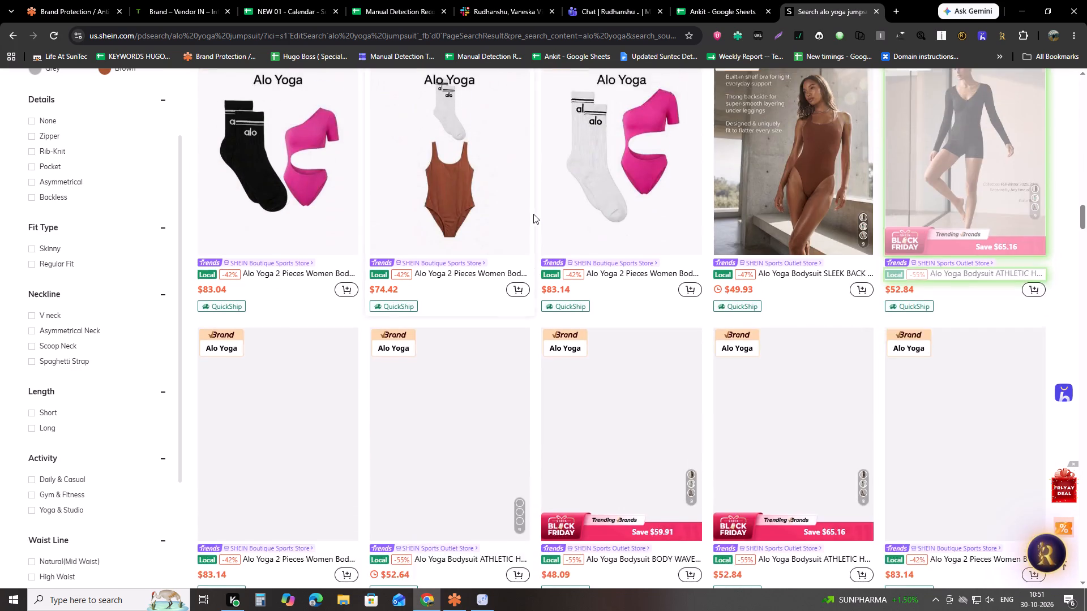
pyautogui.scroll(-12, 533, 214)
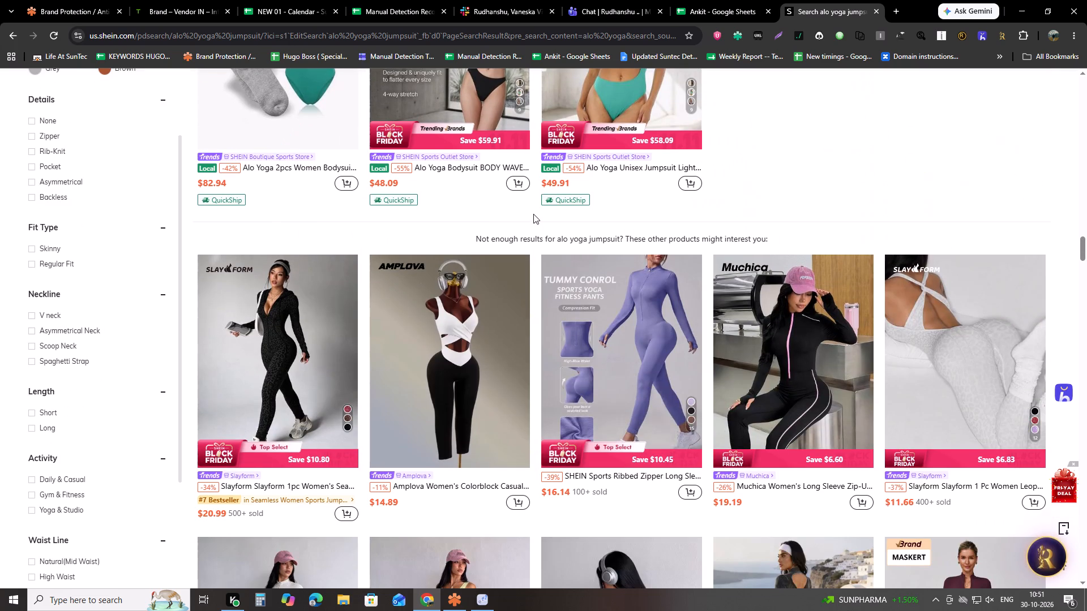
pyautogui.scroll(-12, 533, 214)
pyautogui.scroll(-6, 424, 298)
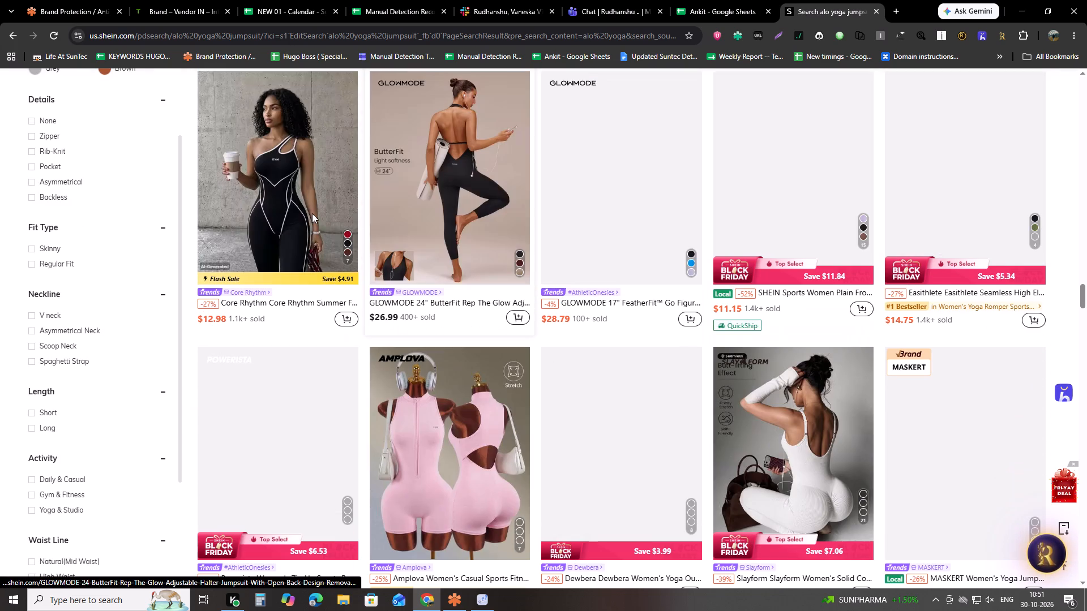
# Open the shoesbullet.com Real Madrid 94-96 long-sleeve home shirt link from the Ankit sheet of Manual Detection Records.
pyautogui.click(399, 0)
pyautogui.scroll(5, 331, 269)
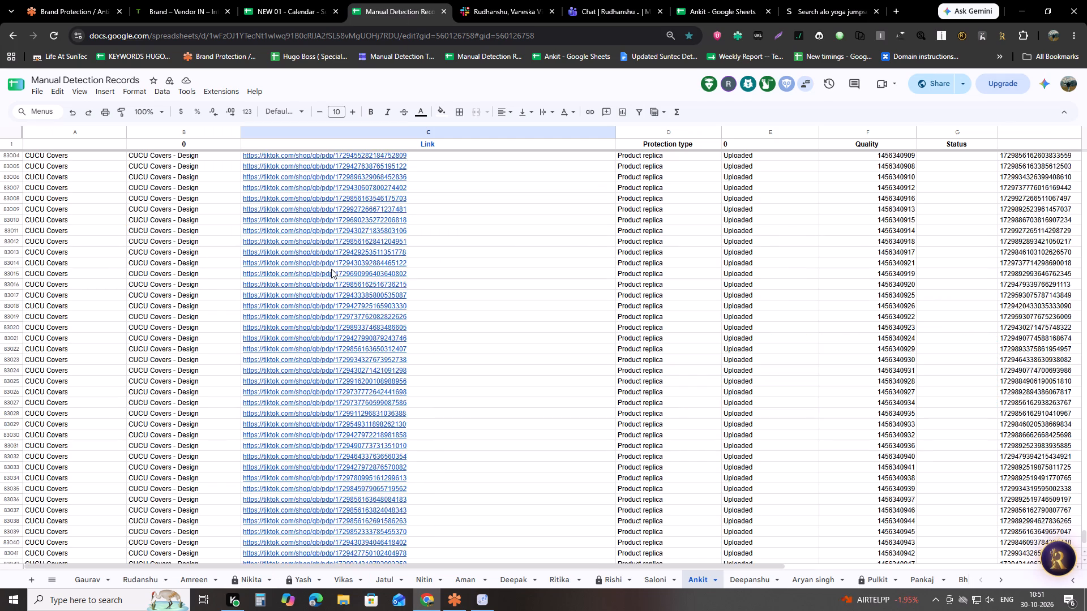
pyautogui.scroll(20, 331, 269)
pyautogui.scroll(9, 331, 269)
pyautogui.click(338, 277)
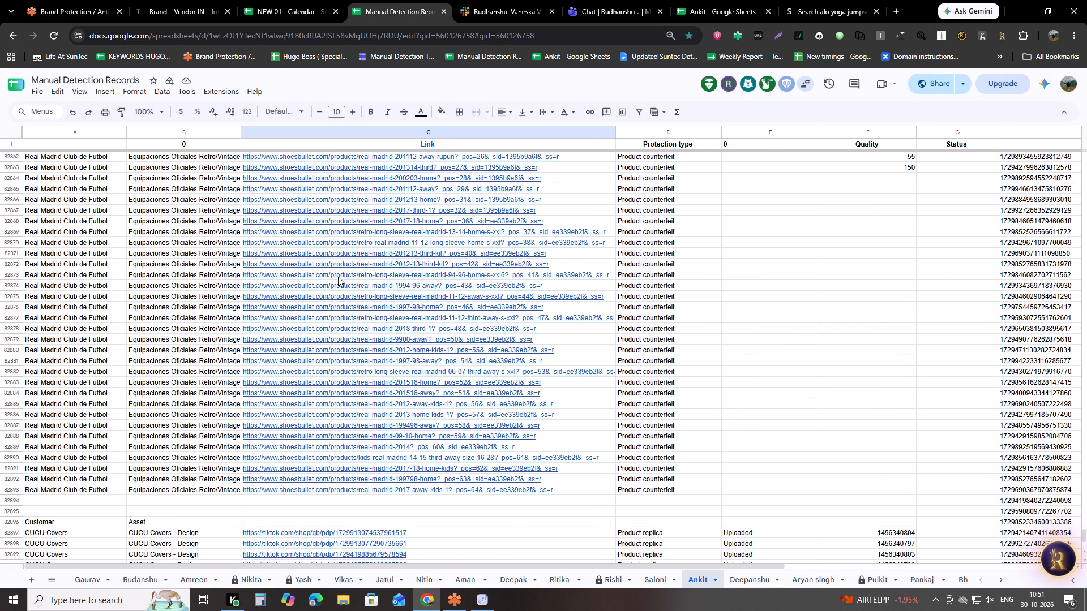
pyautogui.hotkey('alt', 'Return')
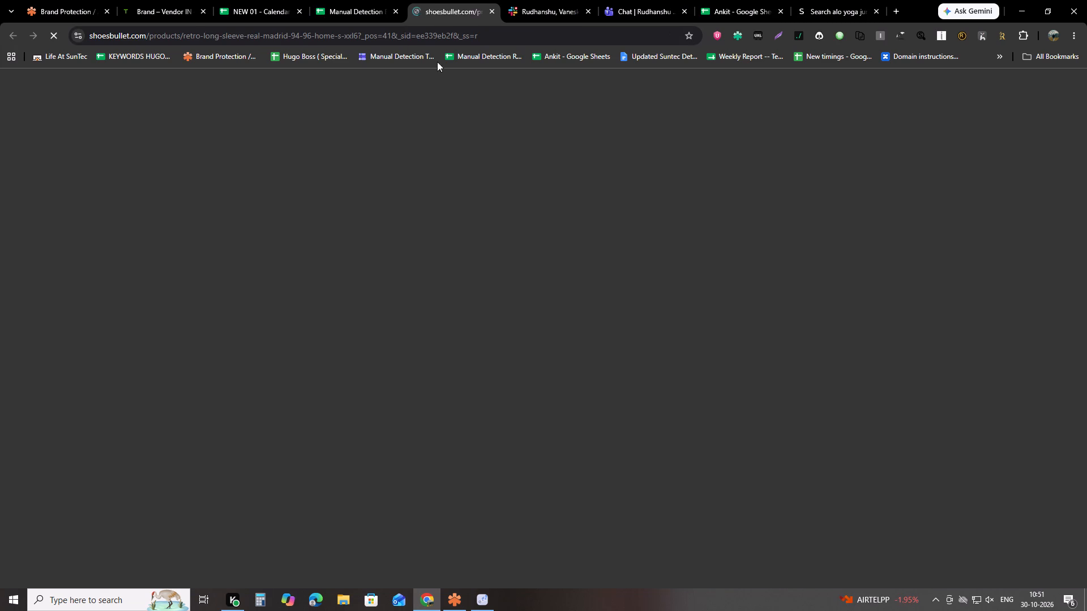
# Move the shoesbullet.com tab to its own new browser window.
pyautogui.rightClick(455, 0)
pyautogui.click(524, 57)
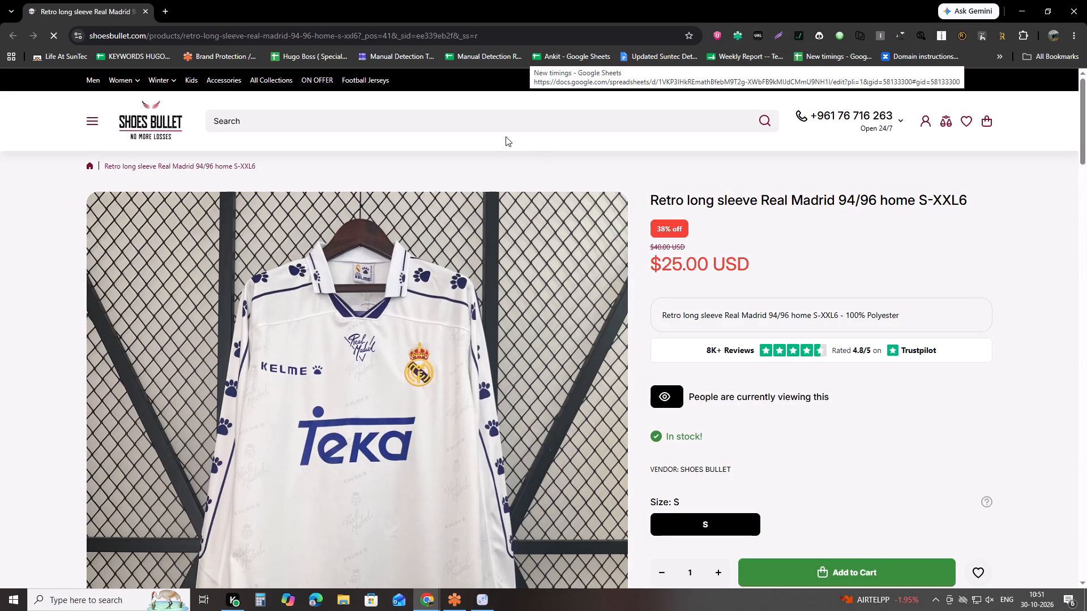
# Dismiss the free-gift popup and search the Shoes Bullet store for "real madrid retro".
pyautogui.click(503, 135)
pyautogui.click(497, 114)
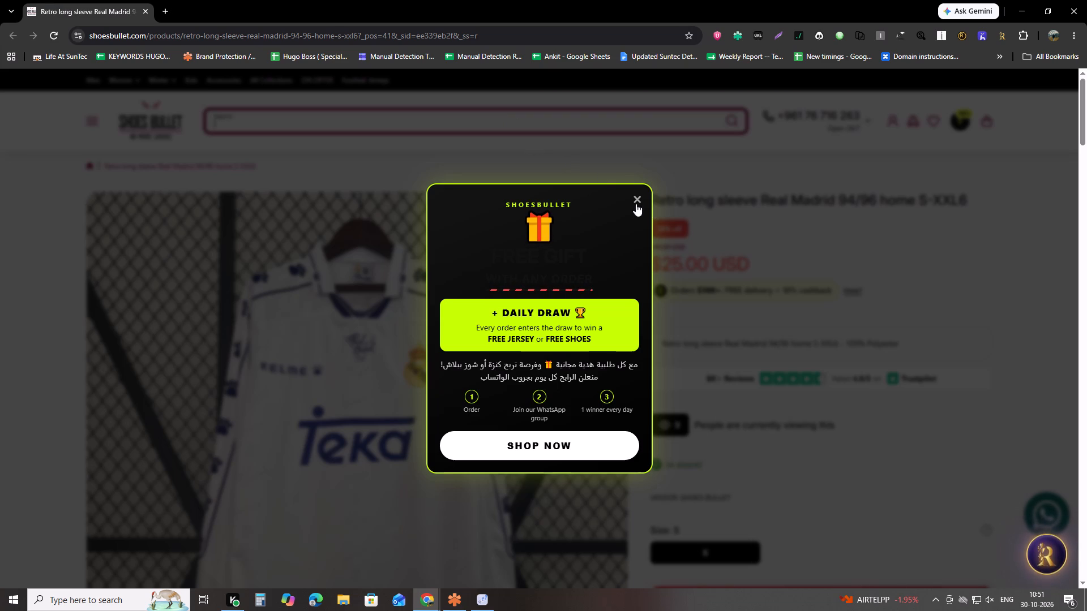
pyautogui.click(642, 197)
pyautogui.click(475, 127)
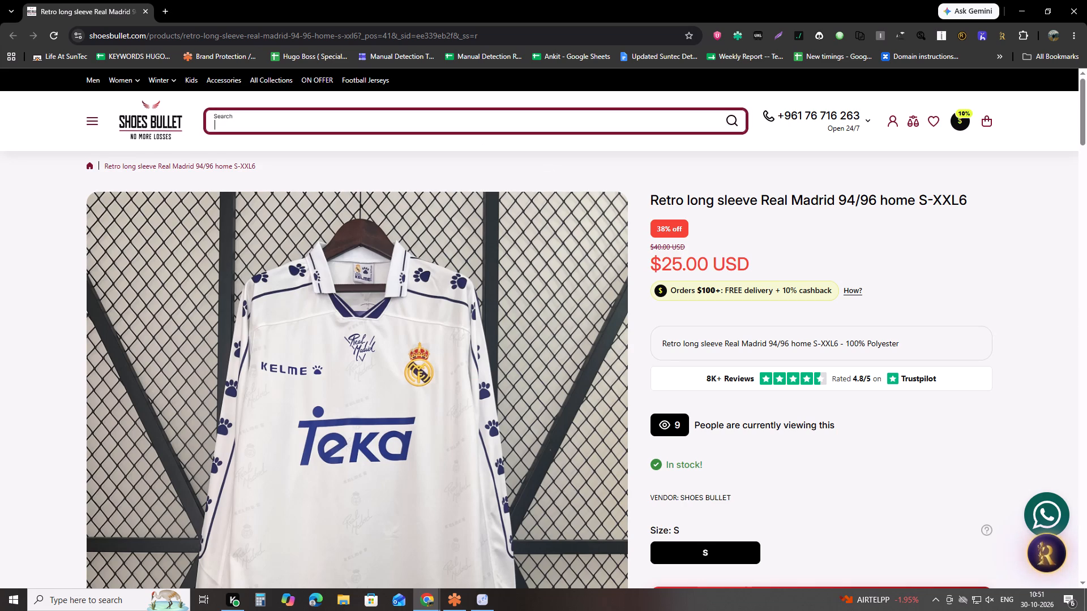
pyautogui.write('real madrid retro')
pyautogui.press('Return')
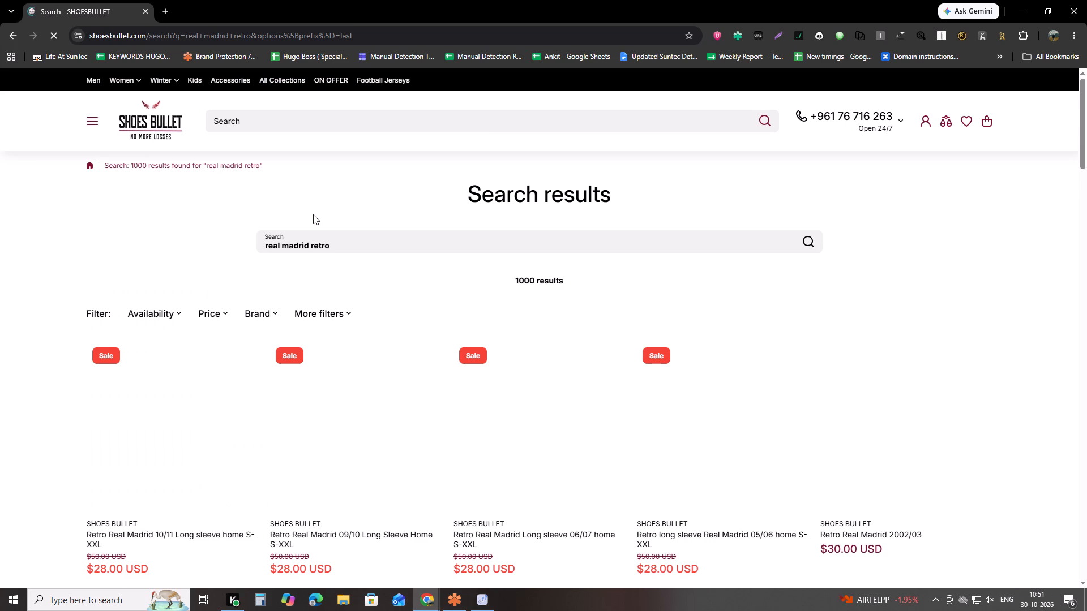
# Clear all recorded errors of the RedPoints IPR Plugin in Chrome's extension manager and close the extensions page.
pyautogui.click(738, 37)
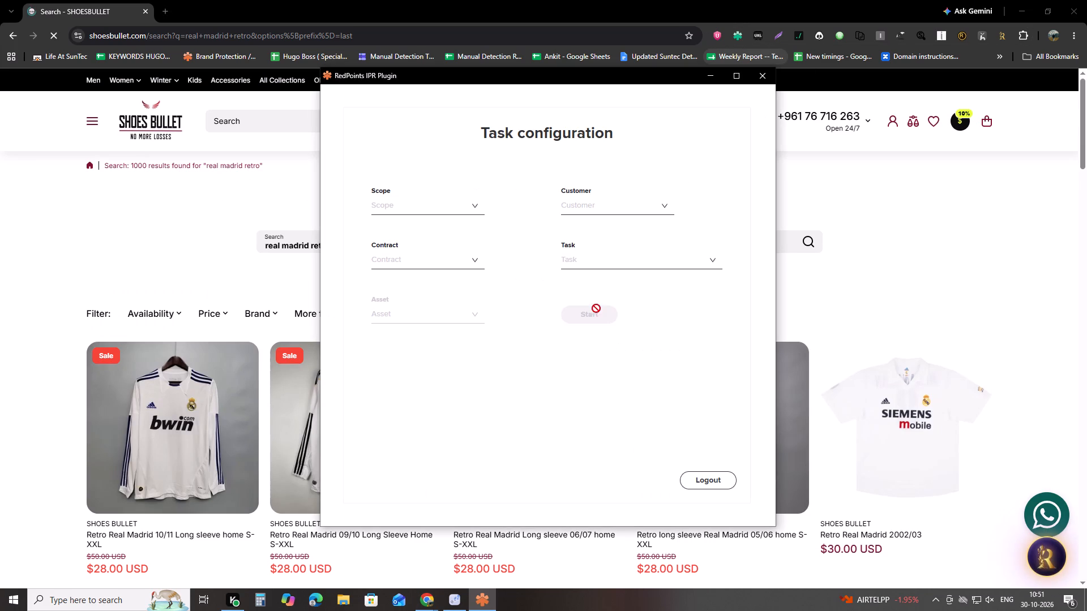
pyautogui.rightClick(737, 35)
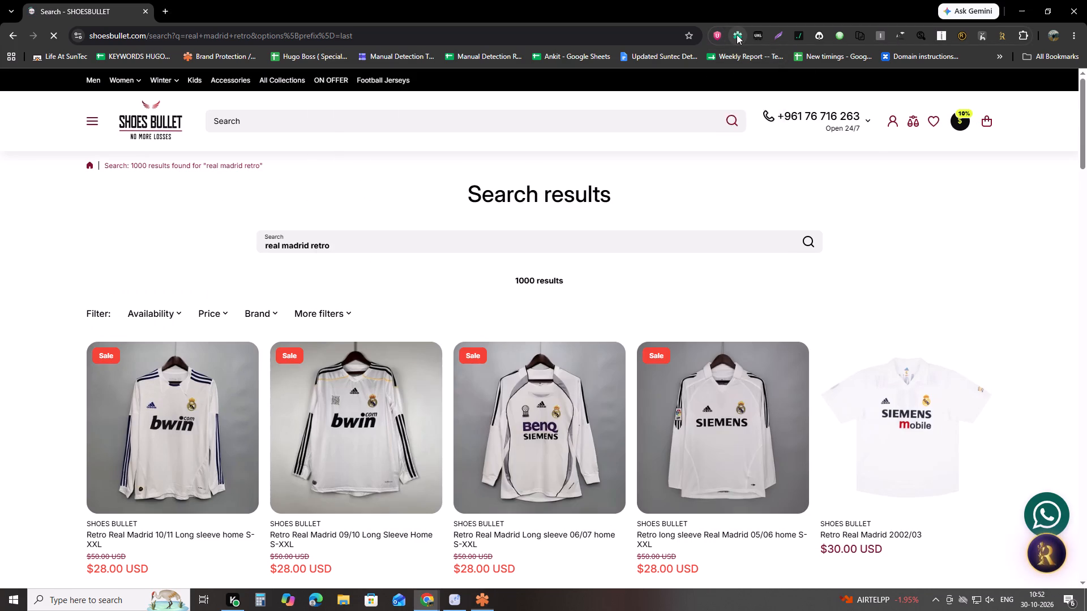
pyautogui.click(742, 172)
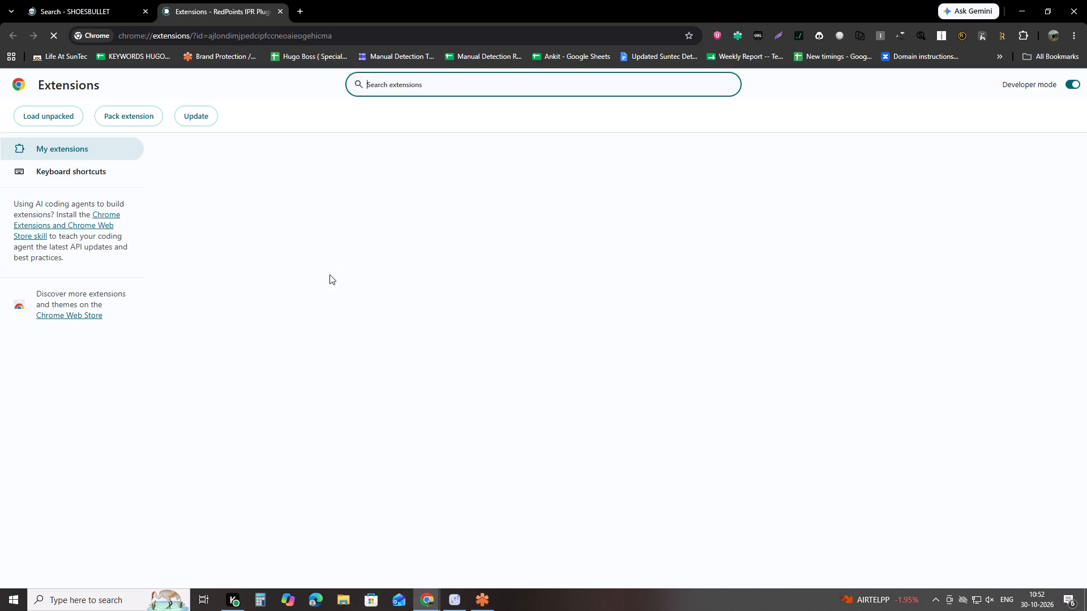
pyautogui.click(359, 156)
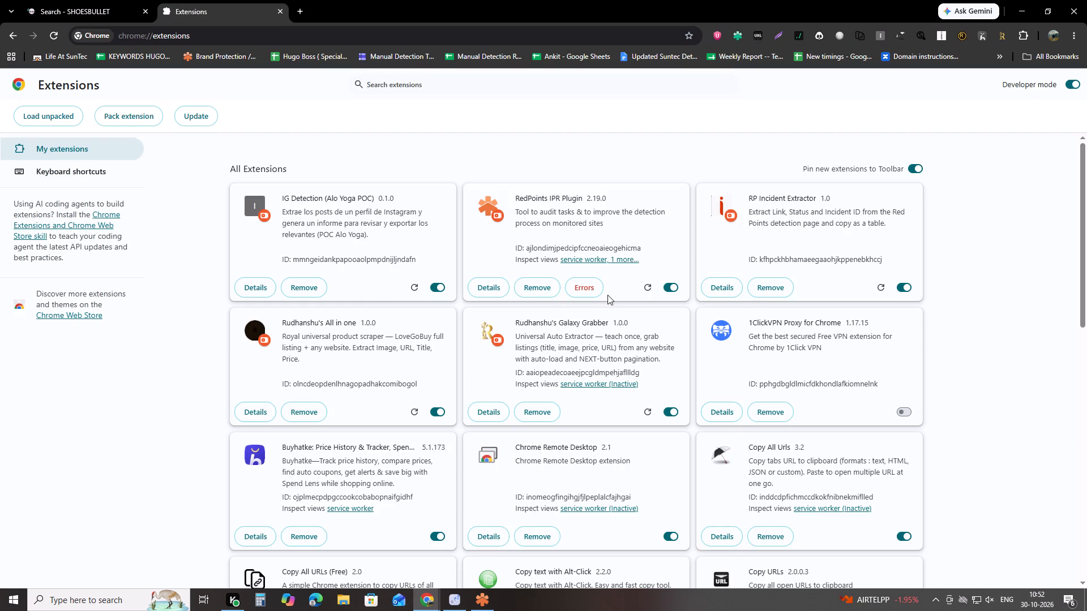
pyautogui.click(600, 295)
pyautogui.click(814, 150)
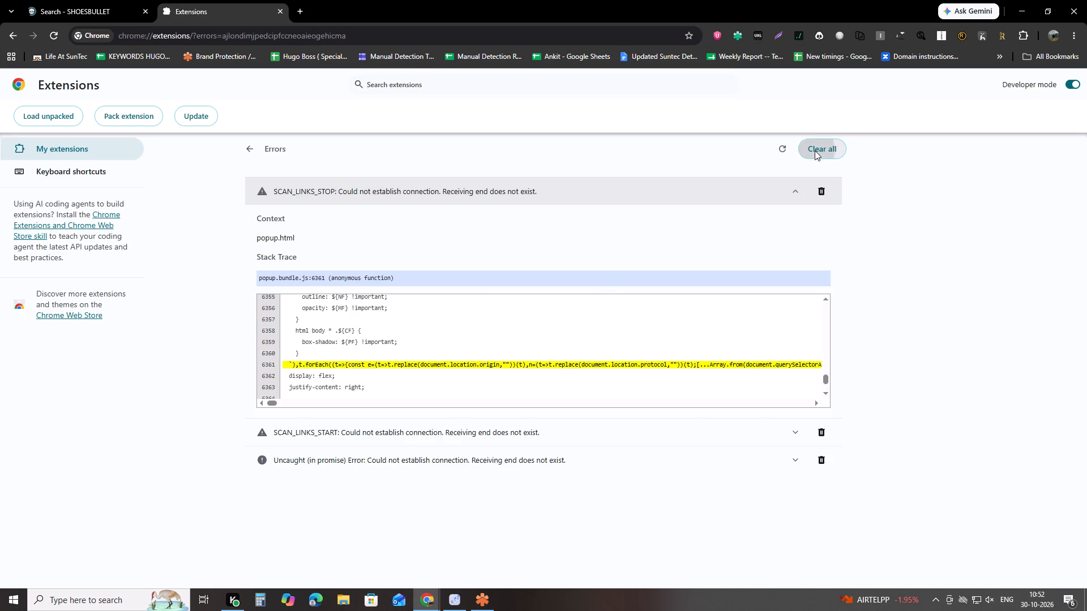
pyautogui.tripleClick(836, 152)
pyautogui.middleClick(256, 0)
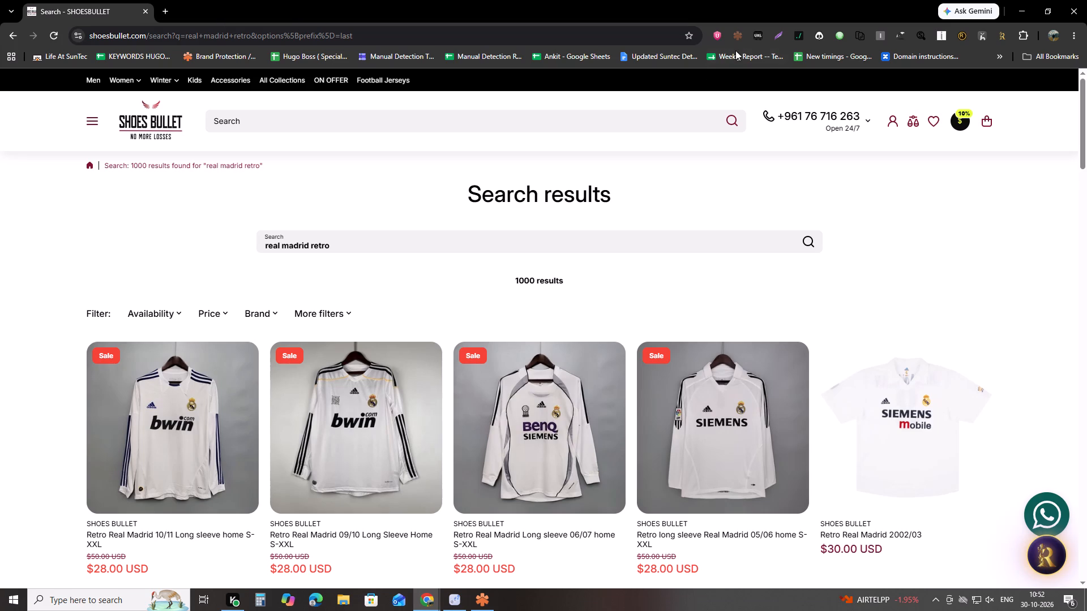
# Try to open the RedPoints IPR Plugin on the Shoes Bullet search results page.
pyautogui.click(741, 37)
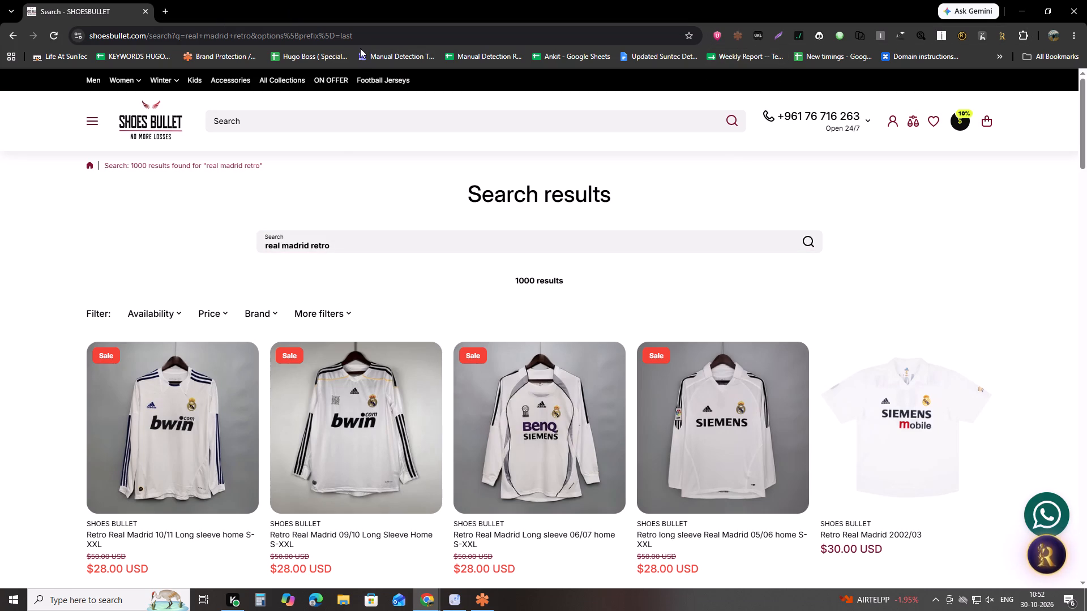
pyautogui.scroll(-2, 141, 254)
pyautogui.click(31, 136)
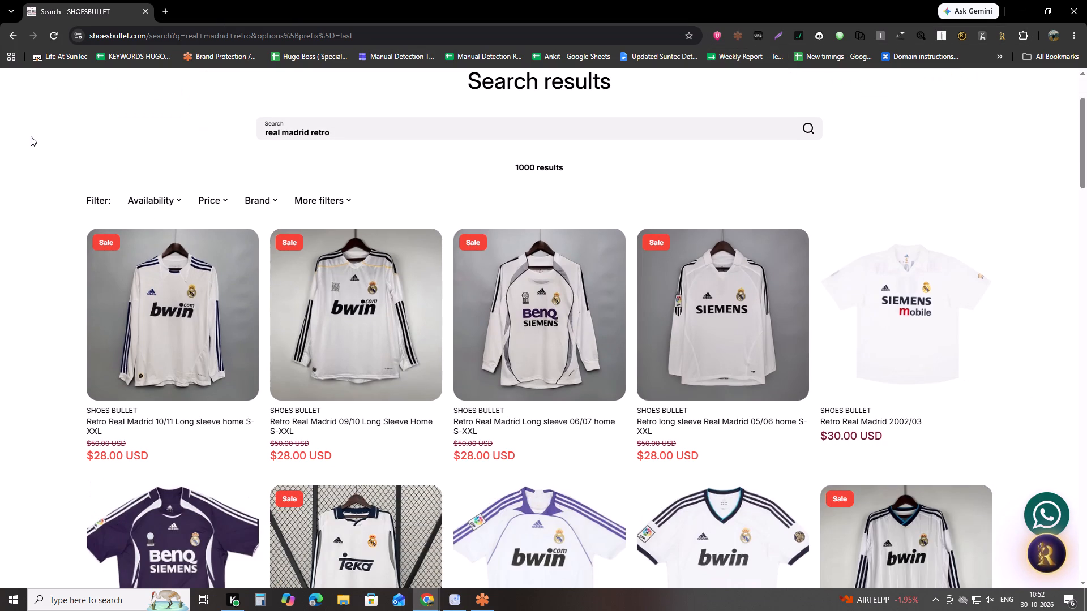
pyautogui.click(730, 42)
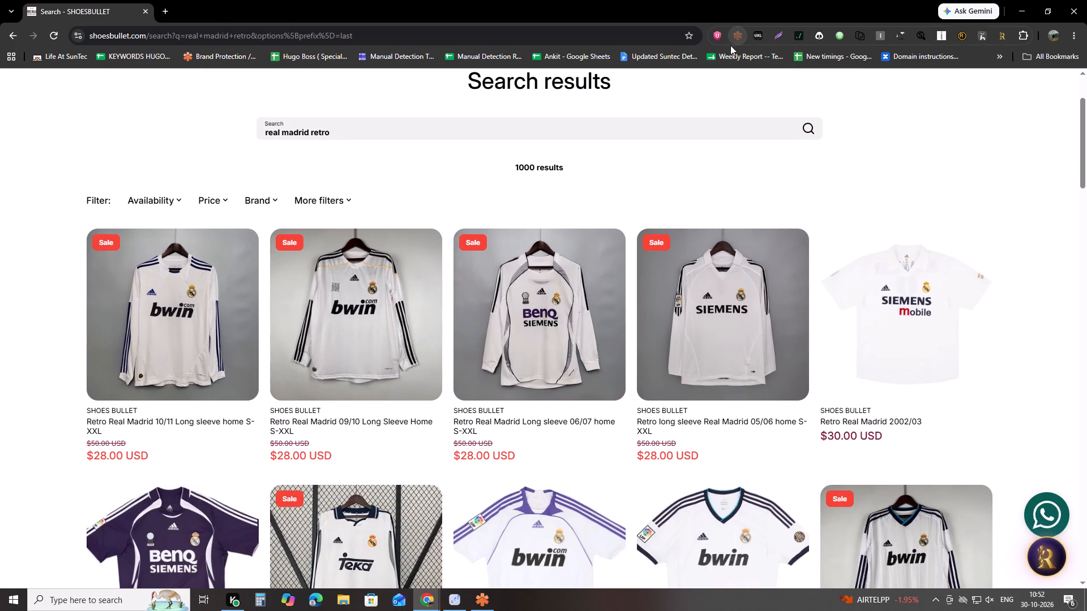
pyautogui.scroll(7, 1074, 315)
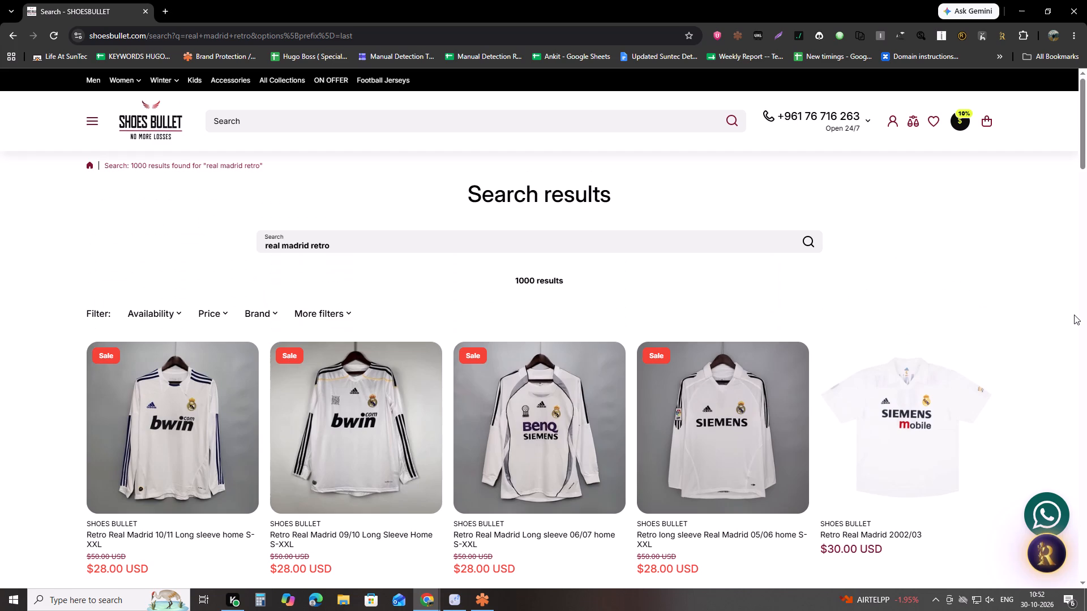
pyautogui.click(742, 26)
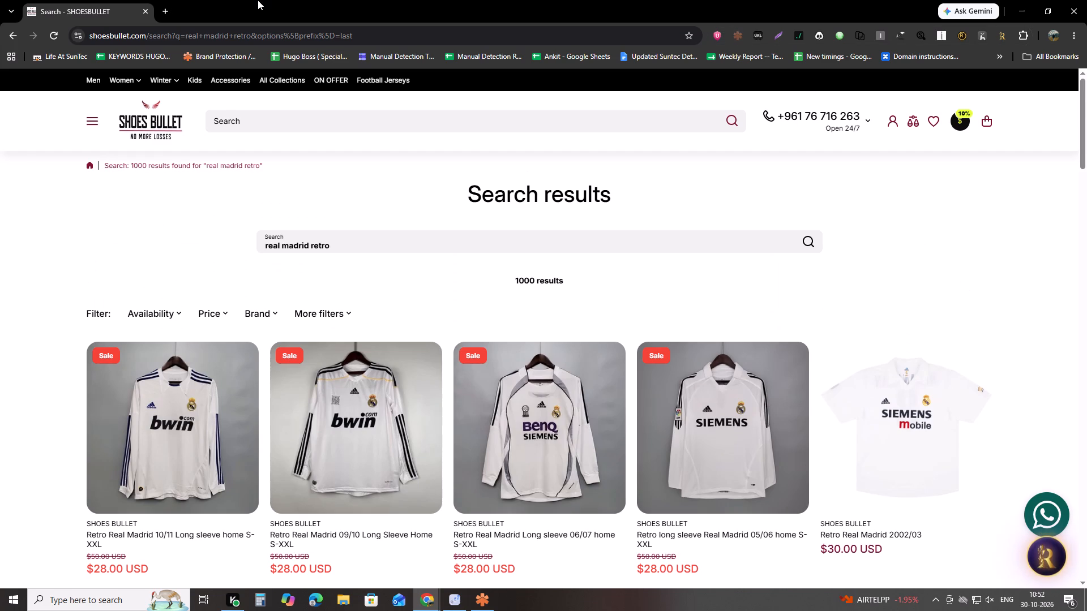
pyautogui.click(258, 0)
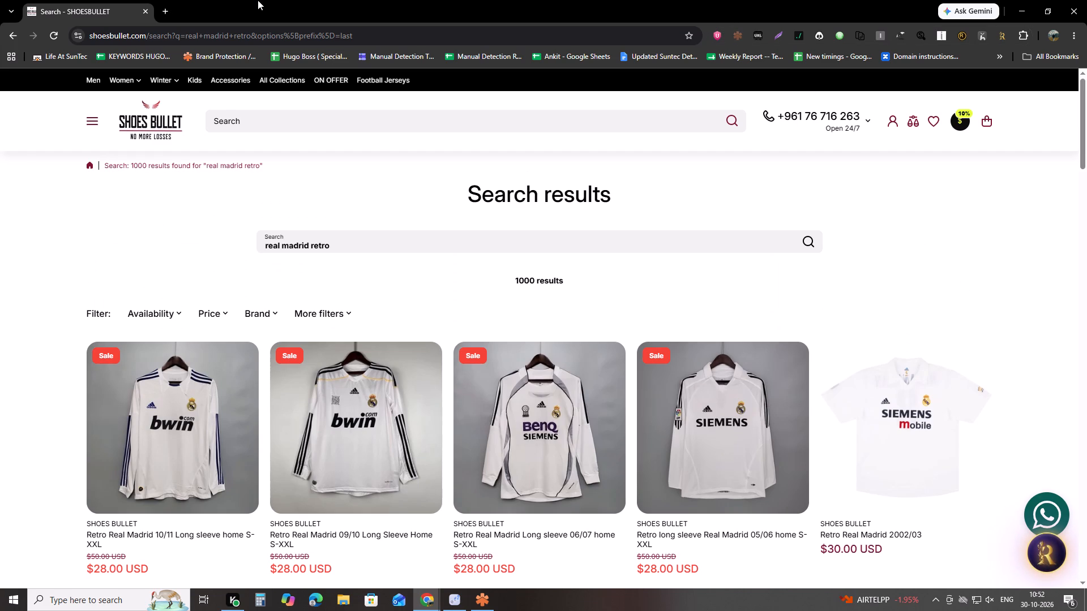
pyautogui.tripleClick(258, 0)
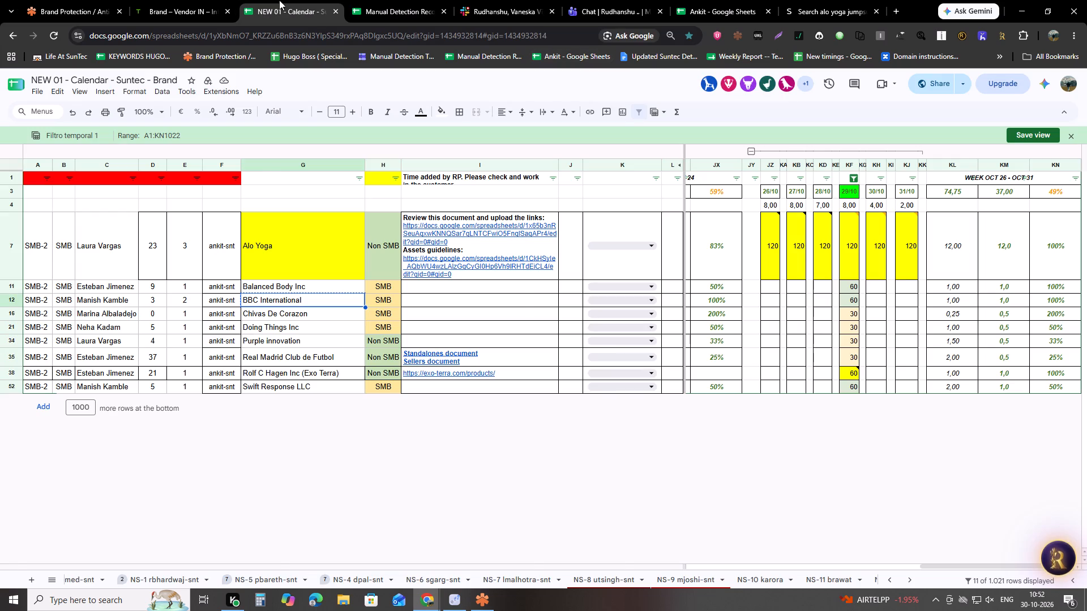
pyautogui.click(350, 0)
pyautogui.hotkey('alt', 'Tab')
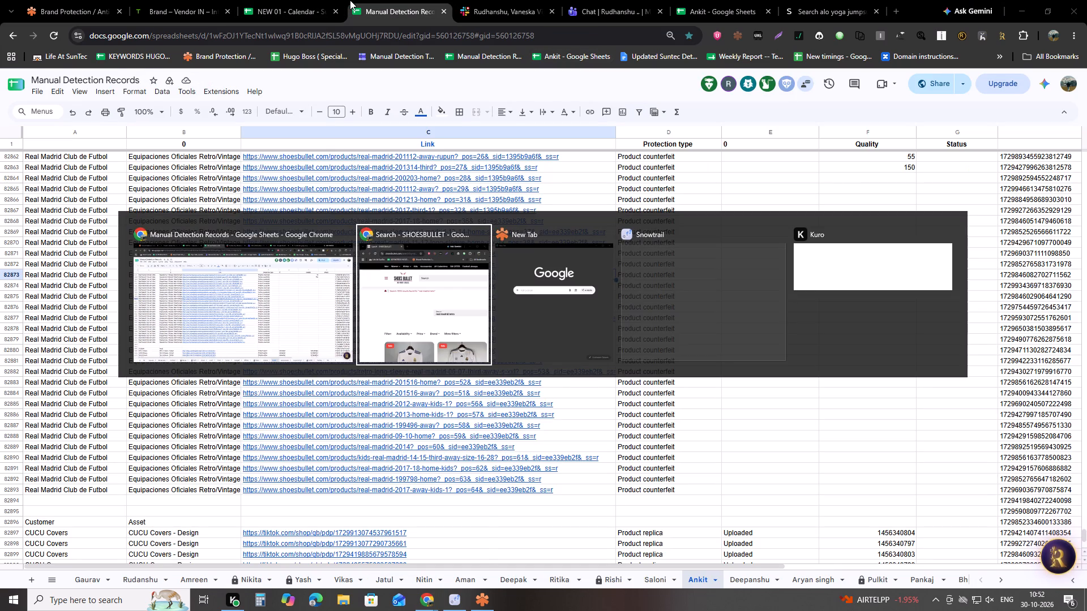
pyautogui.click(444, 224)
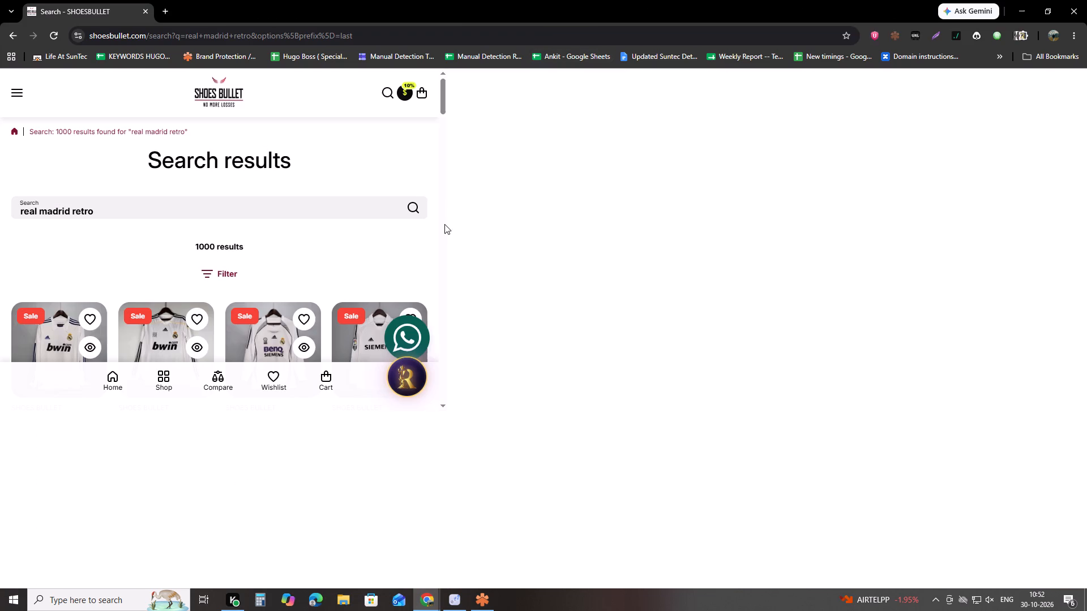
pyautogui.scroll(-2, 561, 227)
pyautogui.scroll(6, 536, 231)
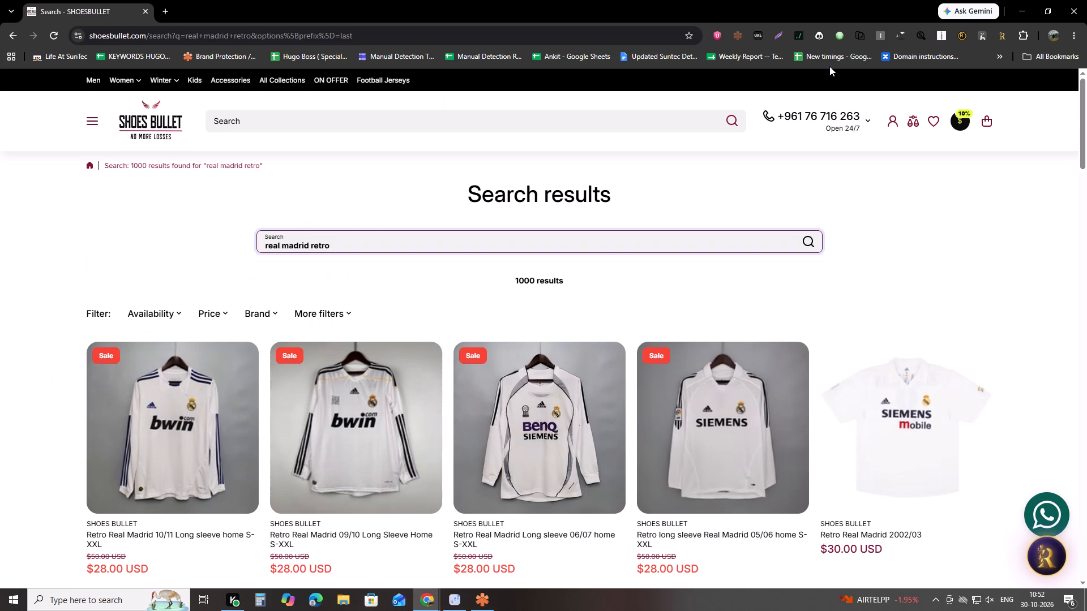
# Apply the RedPoints IPR Plugin configuration with suite IPR and environment production, and close the configuration page.
pyautogui.click(737, 38)
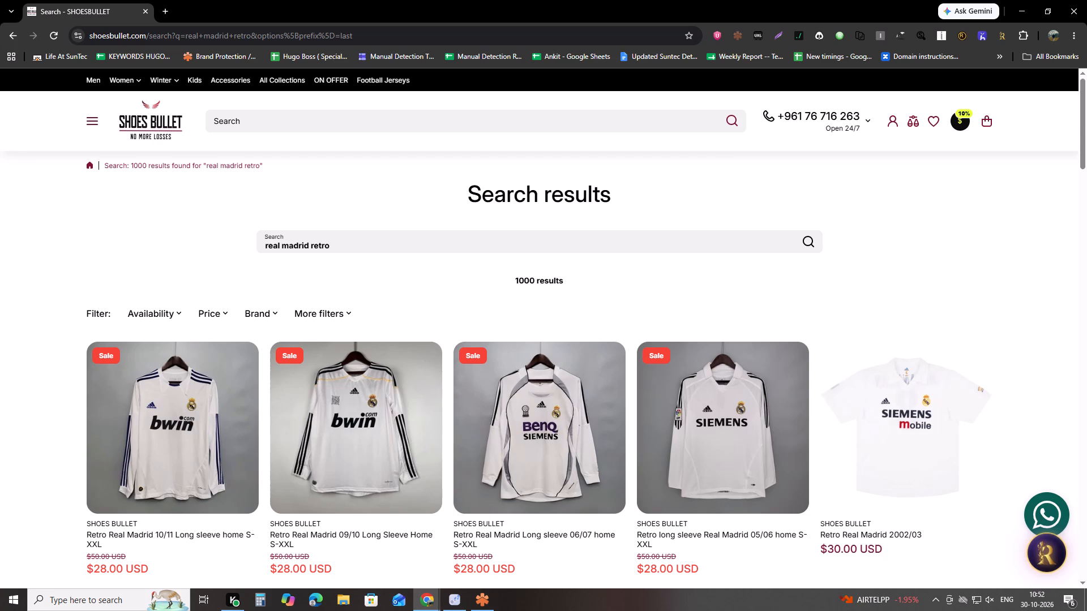
pyautogui.scroll(-5, 150, 253)
pyautogui.scroll(8, 114, 235)
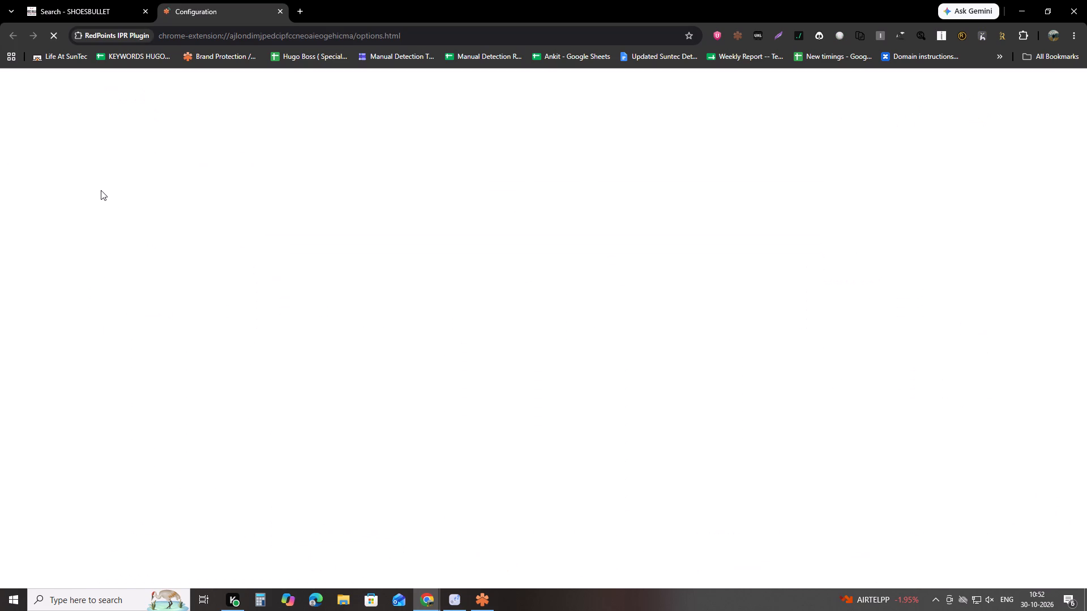
pyautogui.click(674, 190)
pyautogui.moveTo(674, 191); pyautogui.dragTo(674, 200)
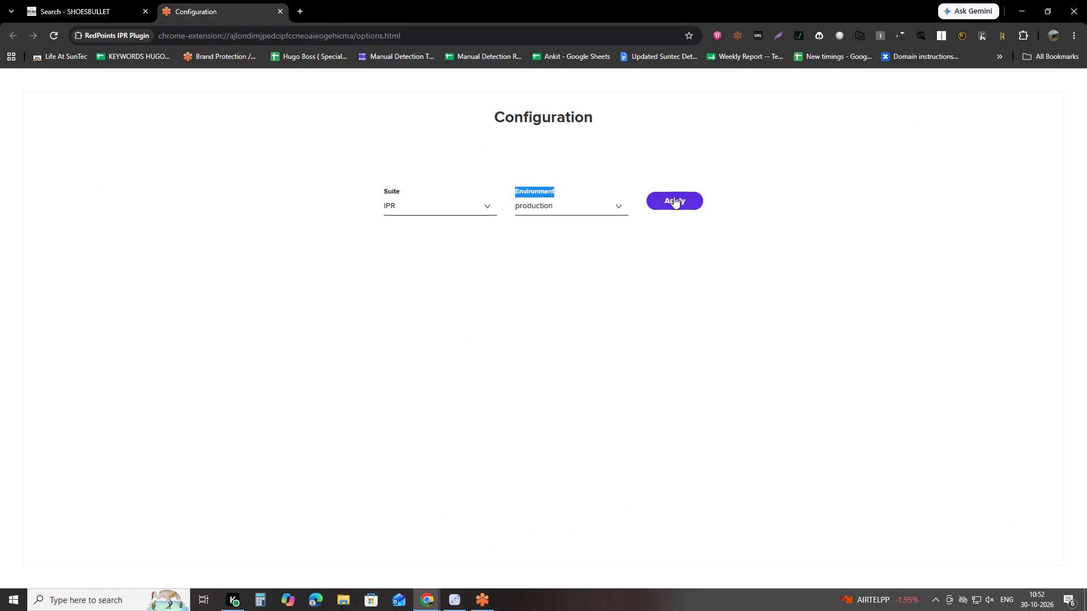
pyautogui.doubleClick(674, 200)
pyautogui.middleClick(214, 0)
# In the RedPoints IPR Plugin task configuration, set scope suntec-scope, task Detection and customer Real Madrid Club de Futbol.
pyautogui.click(735, 38)
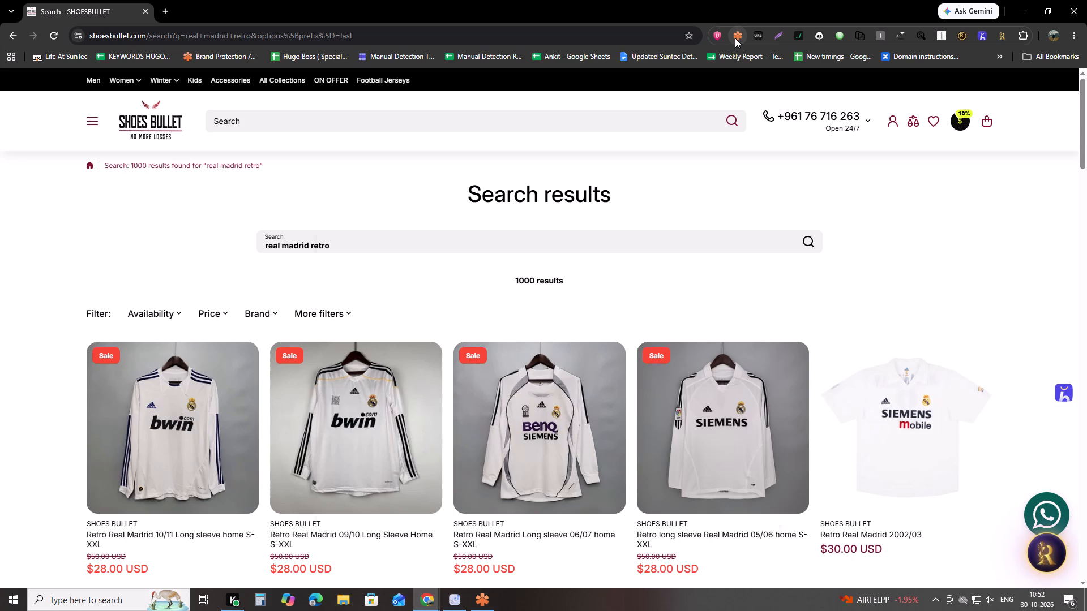
pyautogui.click(400, 210)
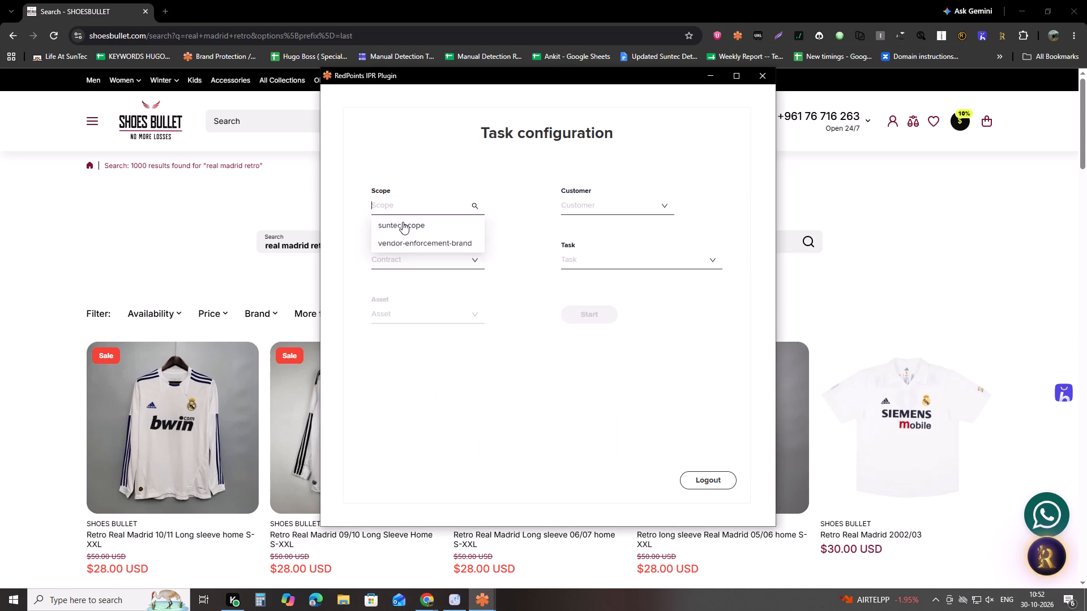
pyautogui.click(404, 224)
pyautogui.click(538, 256)
pyautogui.click(629, 269)
pyautogui.click(593, 300)
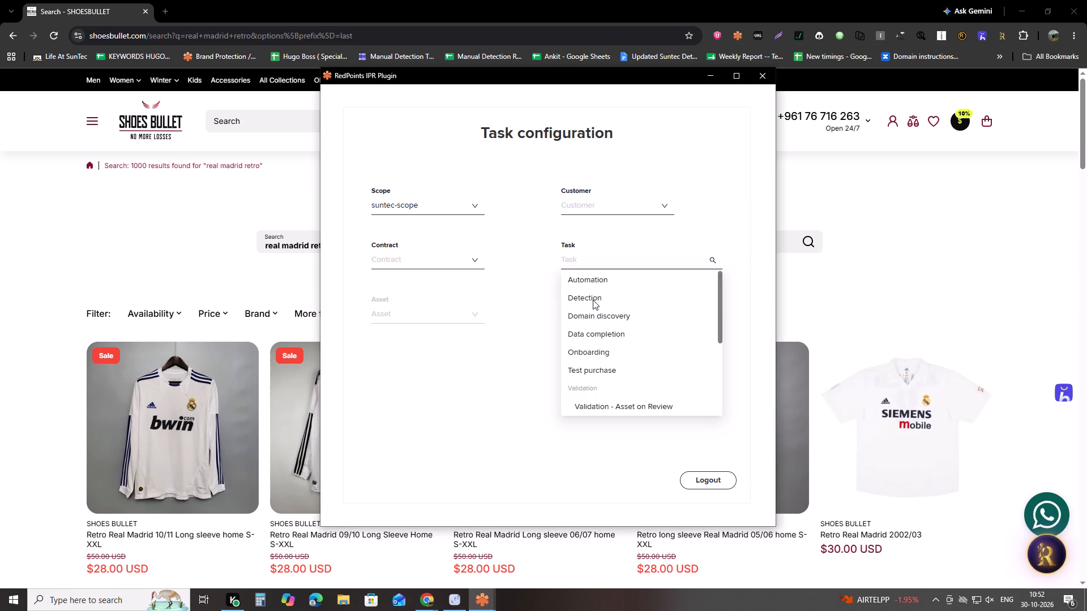
pyautogui.click(601, 203)
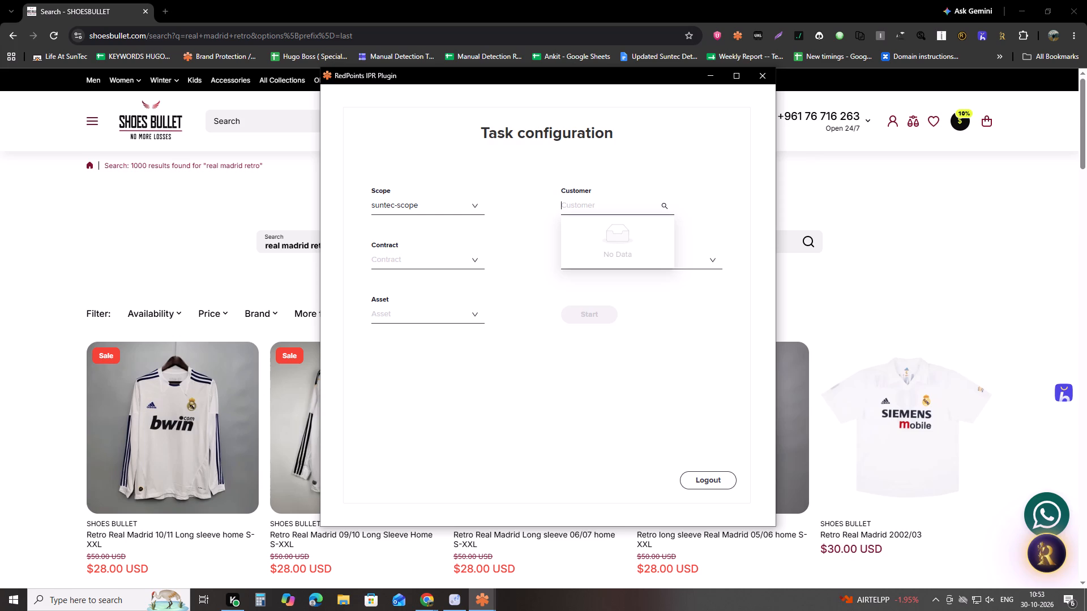
pyautogui.write('real m a')
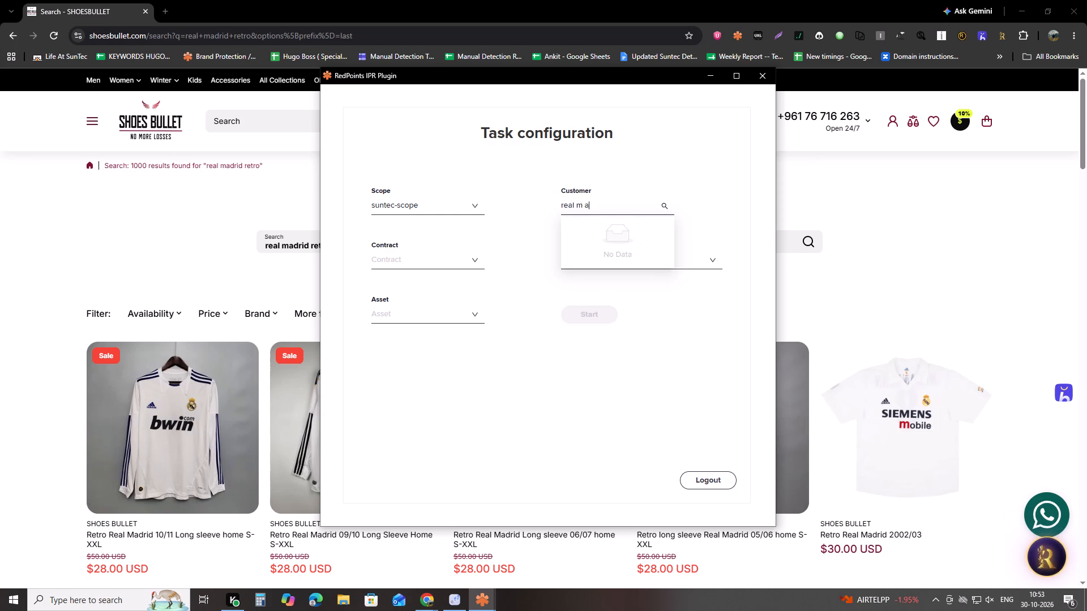
pyautogui.press('BackSpace')
pyautogui.press('BackSpace')
pyautogui.press('a')
pyautogui.press('Return')
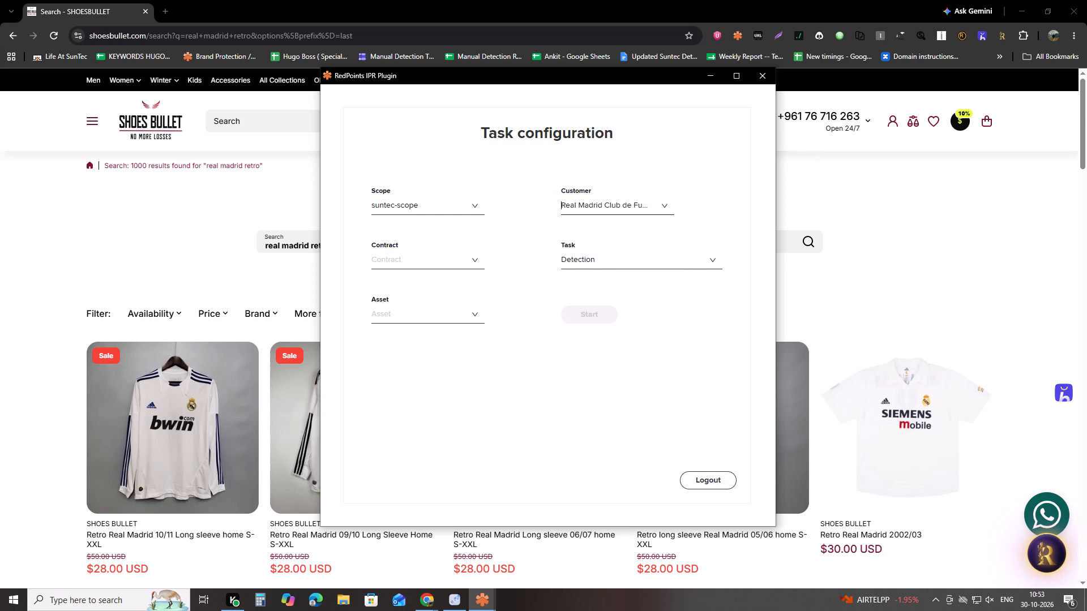
# Choose the IPR Brand Protection contract and the Equipaciones Oficiales Retro/Vintage asset, and start the detection task.
pyautogui.click(403, 253)
pyautogui.click(397, 277)
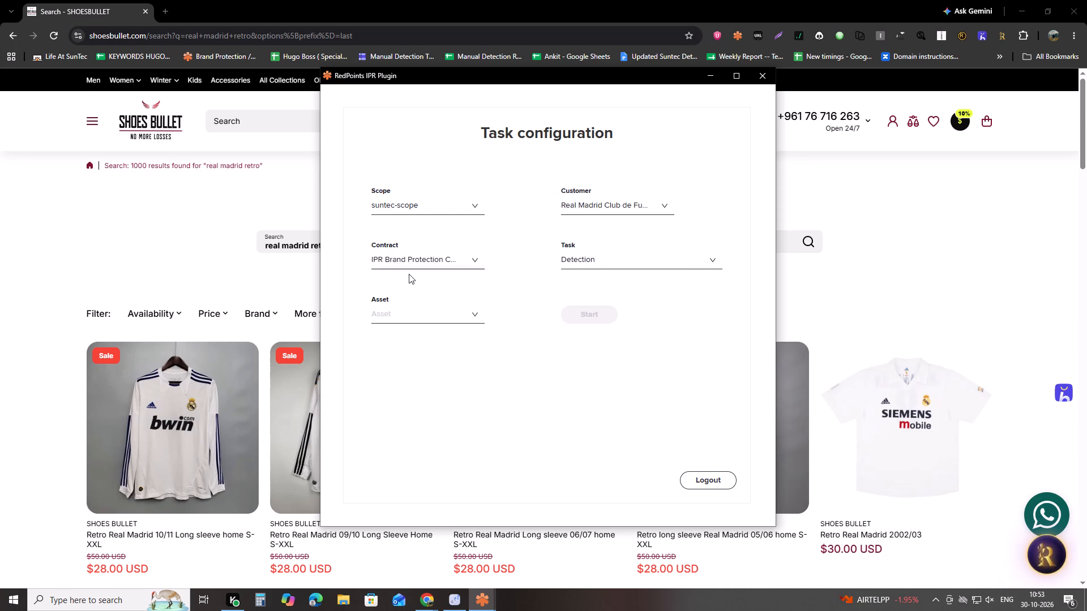
pyautogui.click(425, 316)
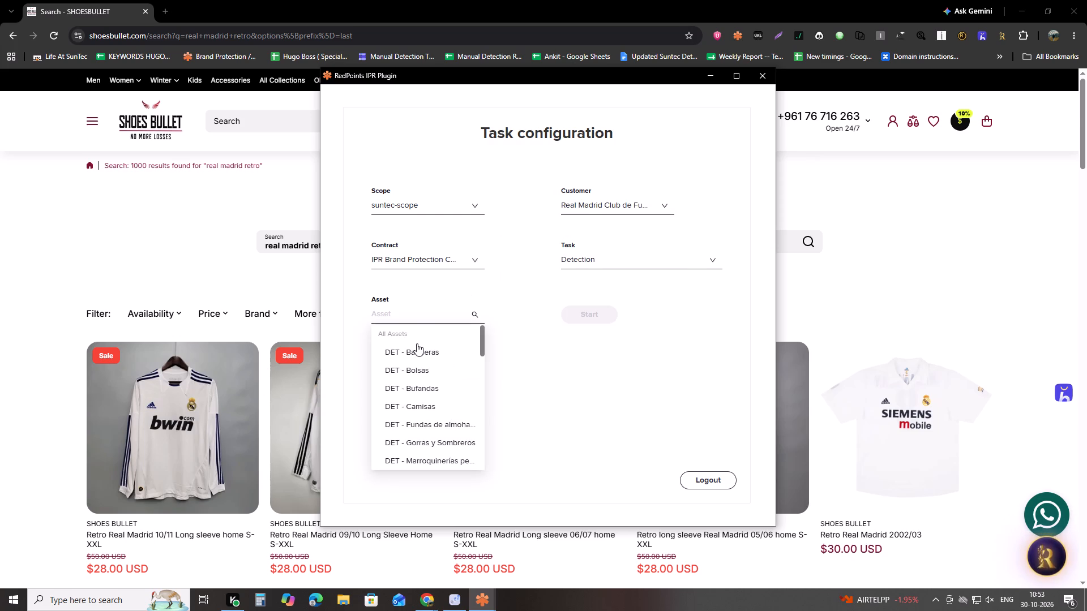
pyautogui.write('retr')
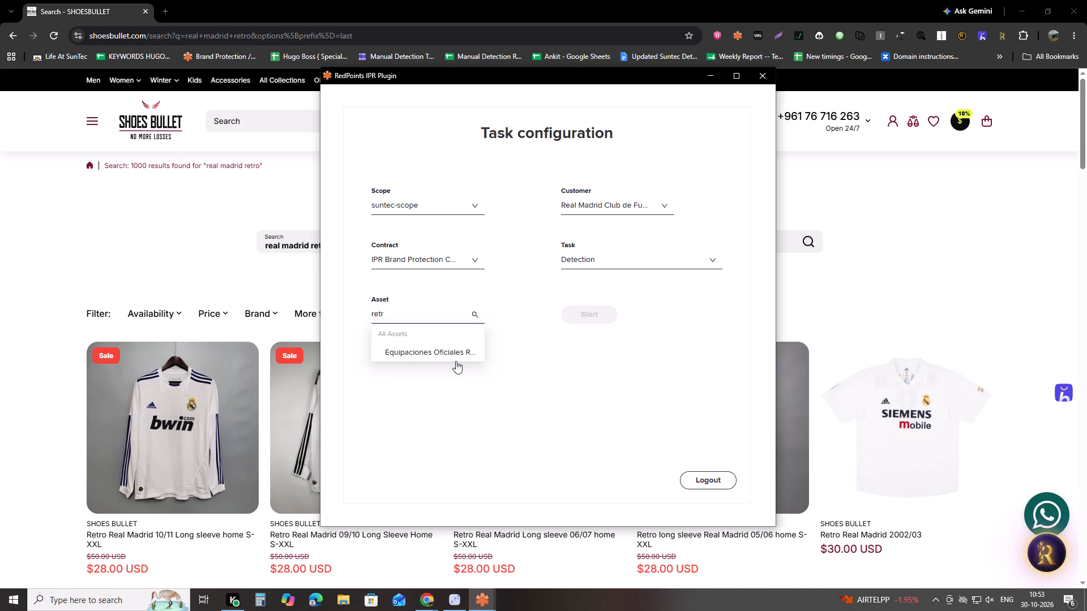
pyautogui.click(454, 354)
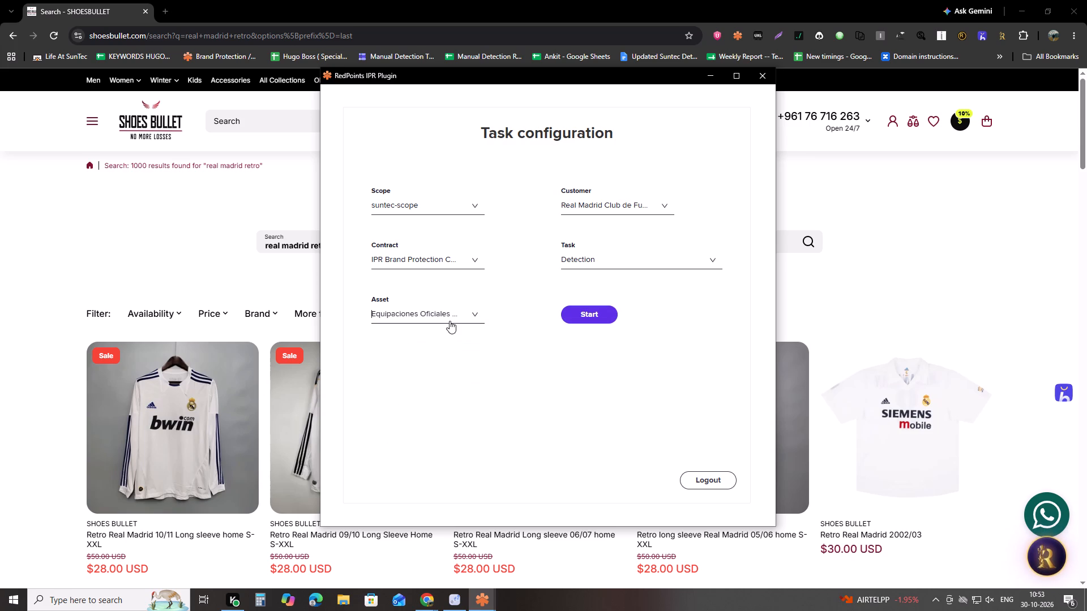
pyautogui.click(450, 321)
pyautogui.click(450, 321)
pyautogui.click(580, 302)
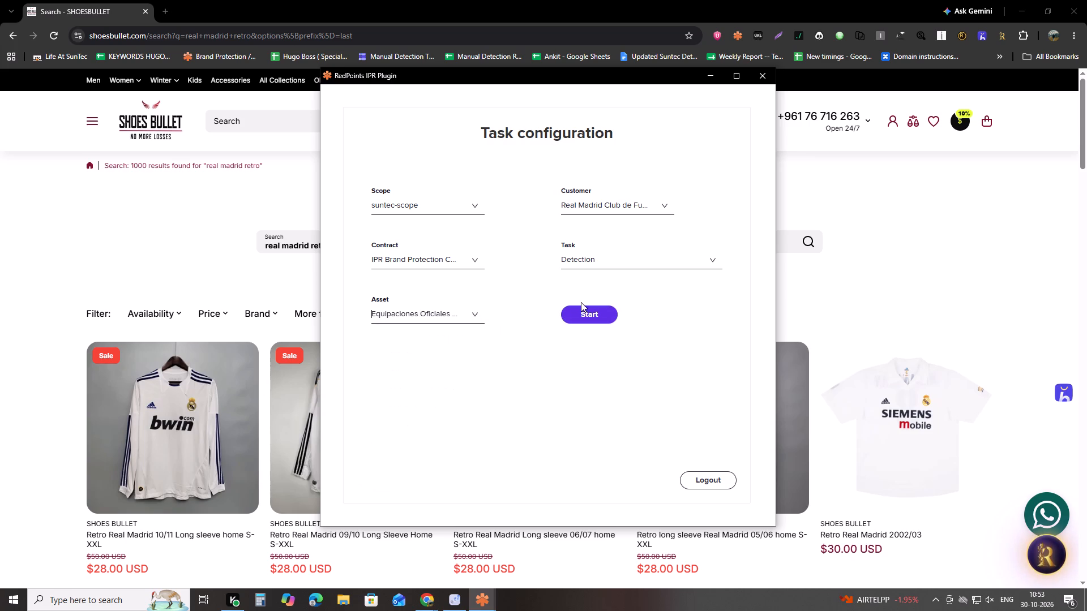
pyautogui.click(580, 315)
# Find "retro" within the Shoes Bullet search results page.
pyautogui.hotkey('ctrl', 'f')
pyautogui.write('rtr')
pyautogui.press('BackSpace')
pyautogui.press('BackSpace')
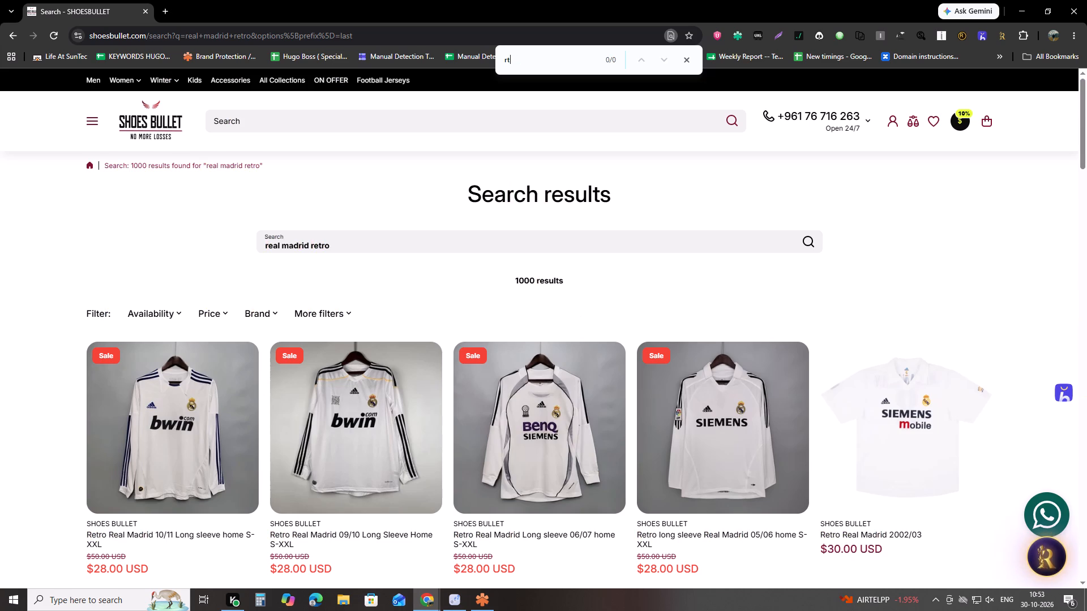
pyautogui.write('etro')
# Open the Retro Real Madrid 10/11, 09/10, 06/07 and 05/06 long sleeve and 2002/03 shirt listings in separate new tabs.
pyautogui.scroll(-3, 566, 326)
pyautogui.keyDown('ctrl'); pyautogui.click(152, 279); pyautogui.keyUp('ctrl')
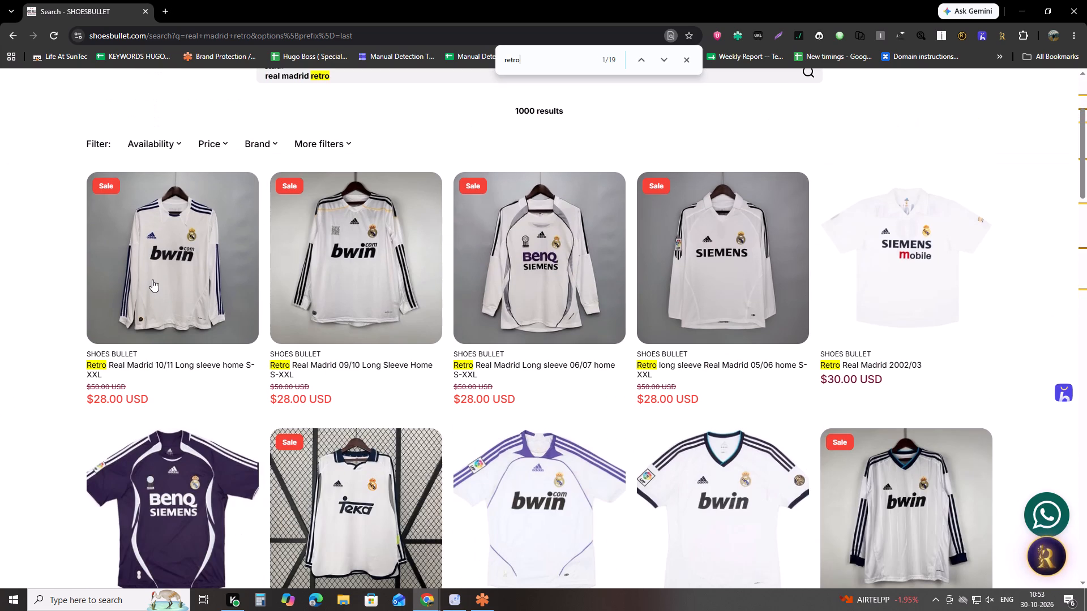
pyautogui.keyDown('ctrl'); pyautogui.click(353, 273); pyautogui.keyUp('ctrl')
pyautogui.keyDown('ctrl'); pyautogui.click(533, 272); pyautogui.keyUp('ctrl')
pyautogui.keyDown('ctrl'); pyautogui.click(726, 294); pyautogui.keyUp('ctrl')
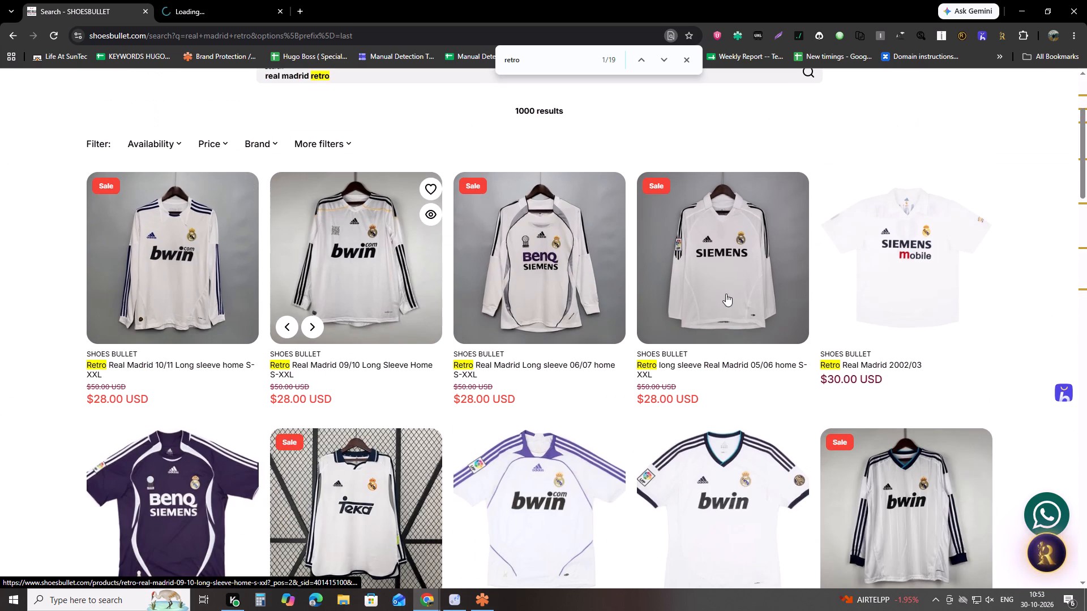
pyautogui.keyDown('ctrl'); pyautogui.click(906, 263); pyautogui.keyUp('ctrl')
# Open the Retro Real Madrid 12/13 long sleeve, 2012/13, 2007/08, 00/01 long sleeve and 2006/07 Third listings in new tabs.
pyautogui.scroll(-5, 892, 329)
pyautogui.keyDown('ctrl'); pyautogui.click(888, 253); pyautogui.keyUp('ctrl')
pyautogui.keyDown('ctrl'); pyautogui.click(768, 251); pyautogui.keyUp('ctrl')
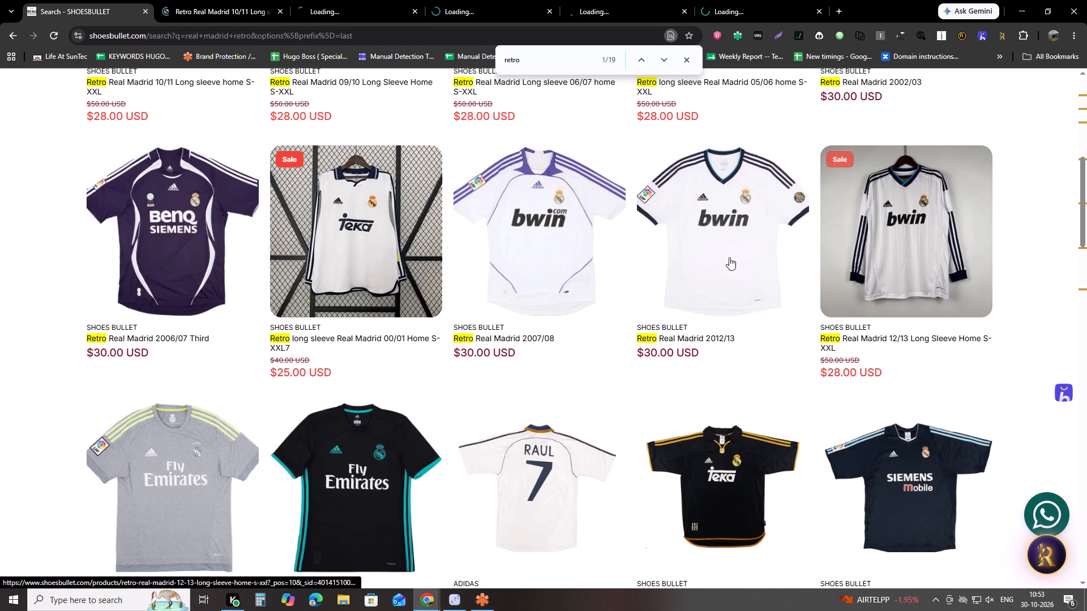
pyautogui.keyDown('ctrl'); pyautogui.click(564, 242); pyautogui.keyUp('ctrl')
pyautogui.keyDown('ctrl'); pyautogui.click(374, 235); pyautogui.keyUp('ctrl')
pyautogui.keyDown('ctrl'); pyautogui.click(132, 242); pyautogui.keyUp('ctrl')
# Open the Retro Real Madrid 2015/16 grey and white, 2017/18, 99/00 and 2003 shirt listings in new tabs.
pyautogui.scroll(-5, 181, 241)
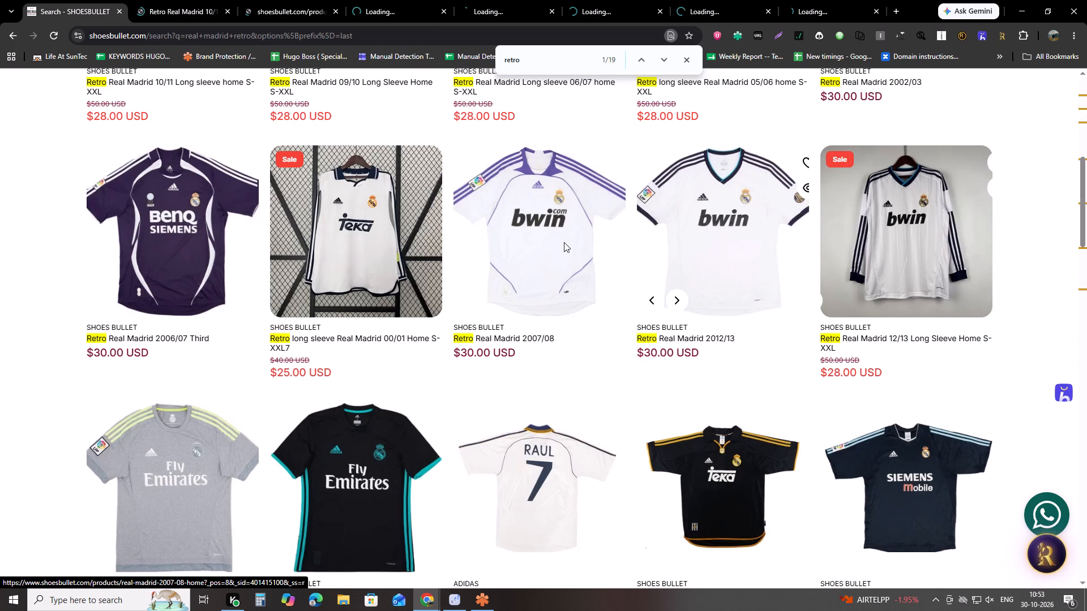
pyautogui.keyDown('ctrl'); pyautogui.click(168, 197); pyautogui.keyUp('ctrl')
pyautogui.keyDown('ctrl'); pyautogui.click(386, 191); pyautogui.keyUp('ctrl')
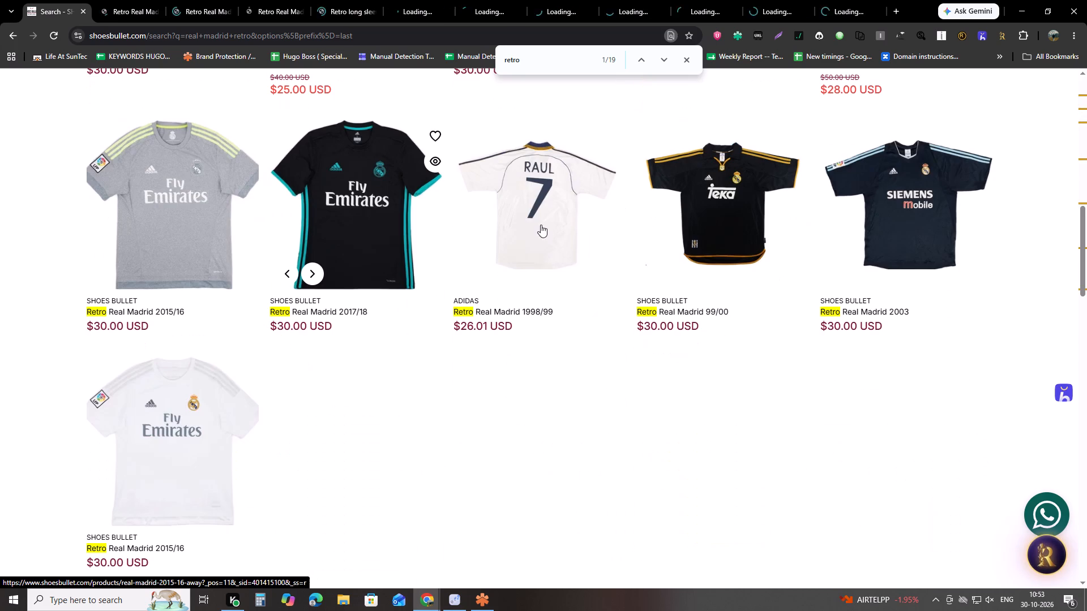
pyautogui.keyDown('ctrl'); pyautogui.click(724, 214); pyautogui.keyUp('ctrl')
pyautogui.keyDown('ctrl'); pyautogui.click(899, 215); pyautogui.keyUp('ctrl')
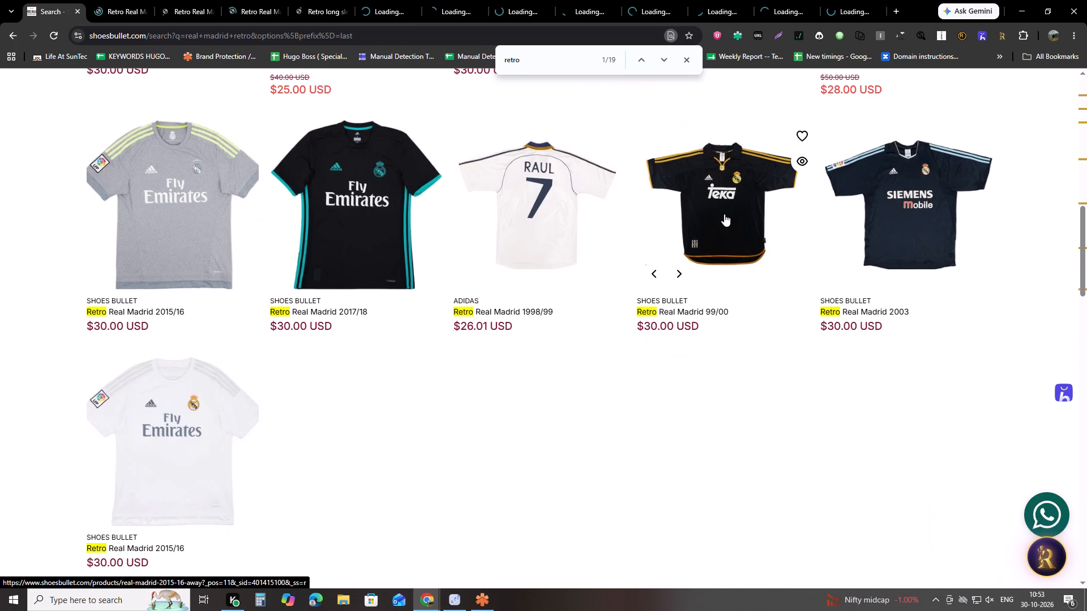
pyautogui.keyDown('ctrl'); pyautogui.click(165, 442); pyautogui.keyUp('ctrl')
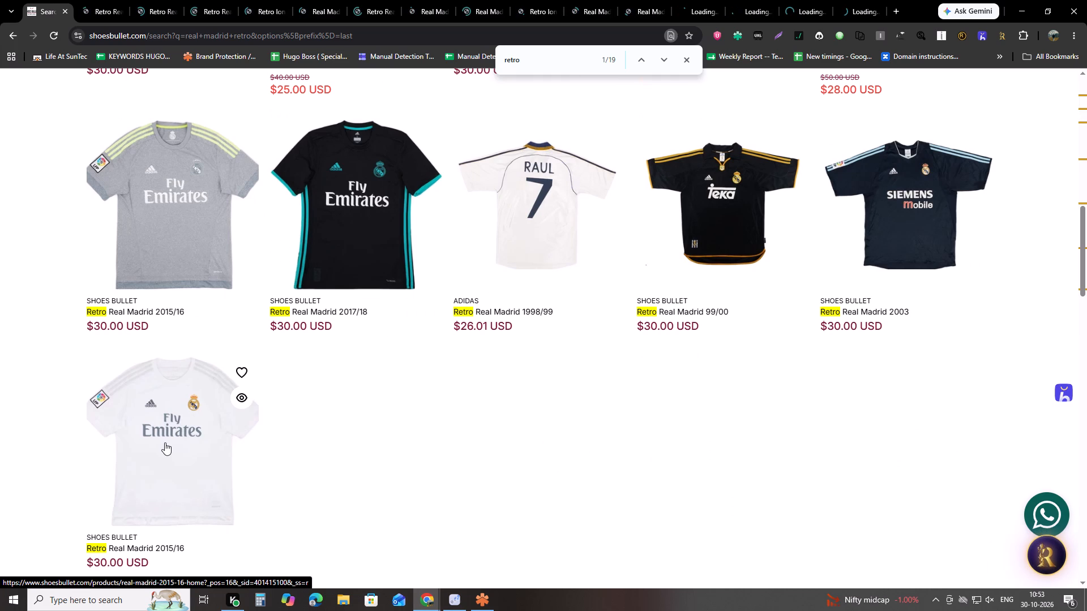
# Load more products at the end of the "real madrid retro" search results.
pyautogui.scroll(-5, 164, 442)
pyautogui.click(487, 327)
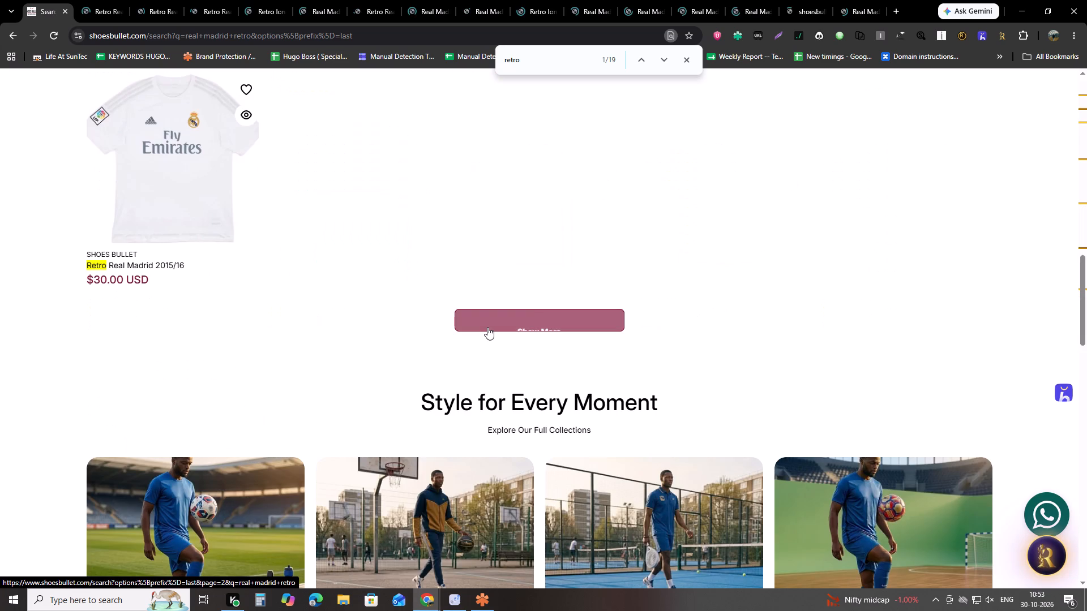
# Repeat the in-page search for "retro" so that it covers the additionally loaded products.
pyautogui.click(667, 55)
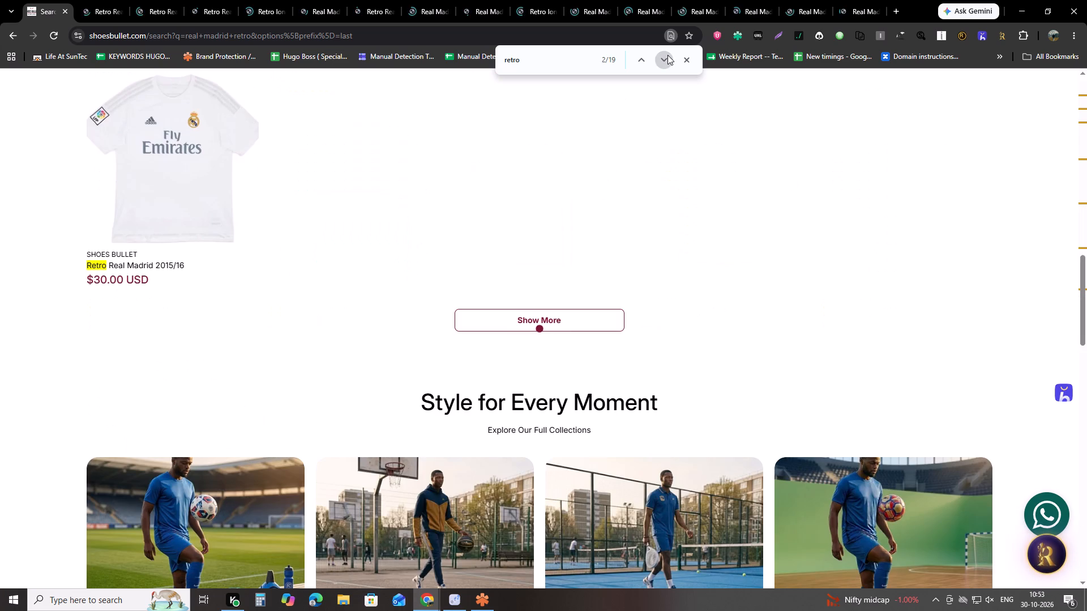
pyautogui.click(667, 55)
pyautogui.scroll(-18, 528, 436)
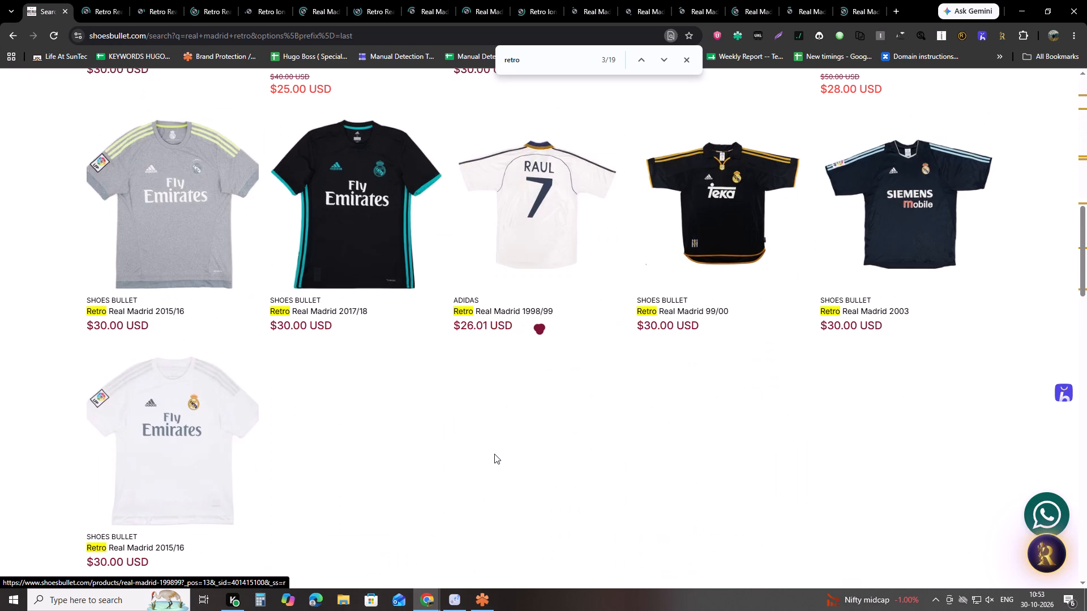
pyautogui.scroll(3, 494, 453)
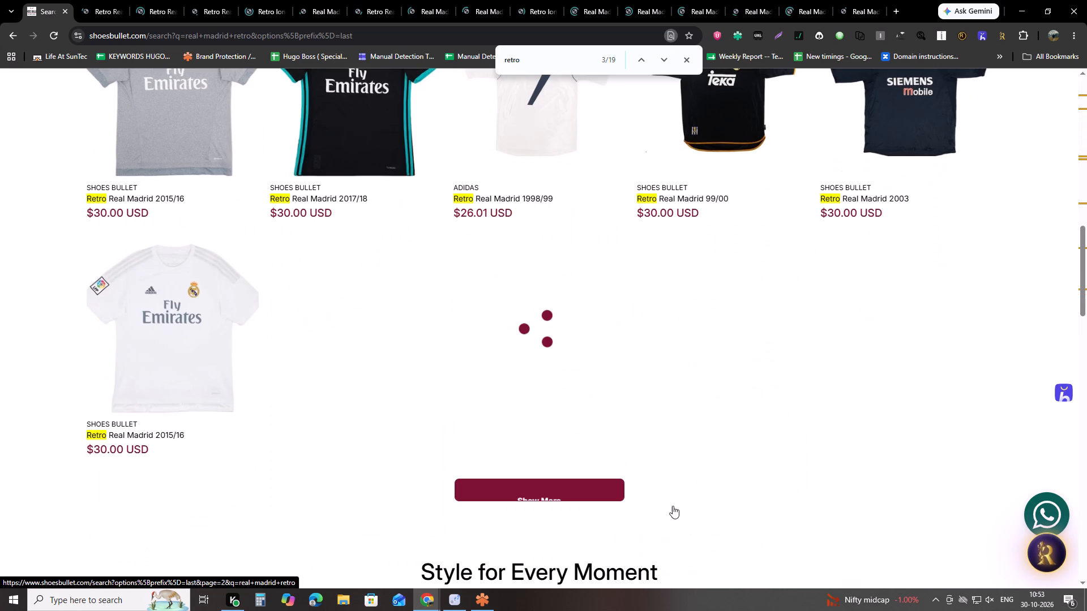
pyautogui.click(664, 58)
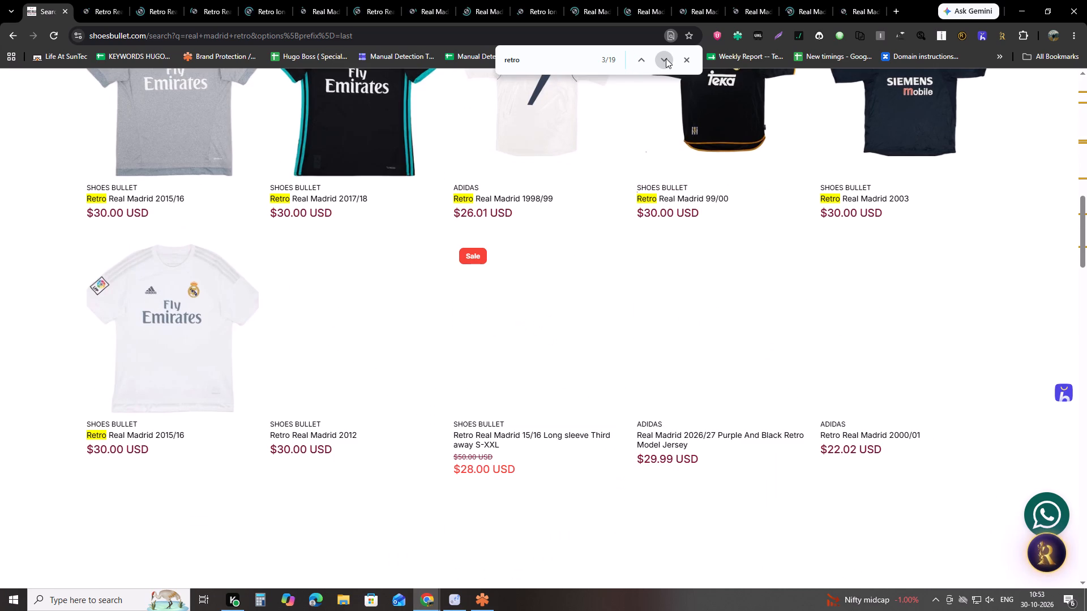
pyautogui.scroll(-1, 299, 422)
pyautogui.scroll(-3, 222, 423)
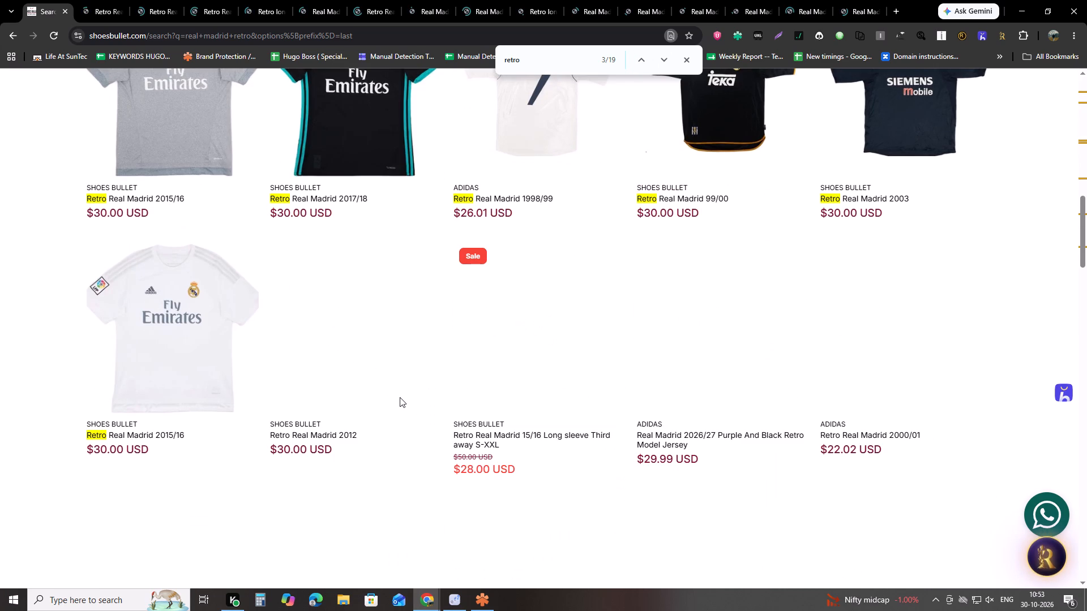
pyautogui.scroll(-1, 400, 397)
pyautogui.scroll(3, 222, 423)
pyautogui.click(527, 54)
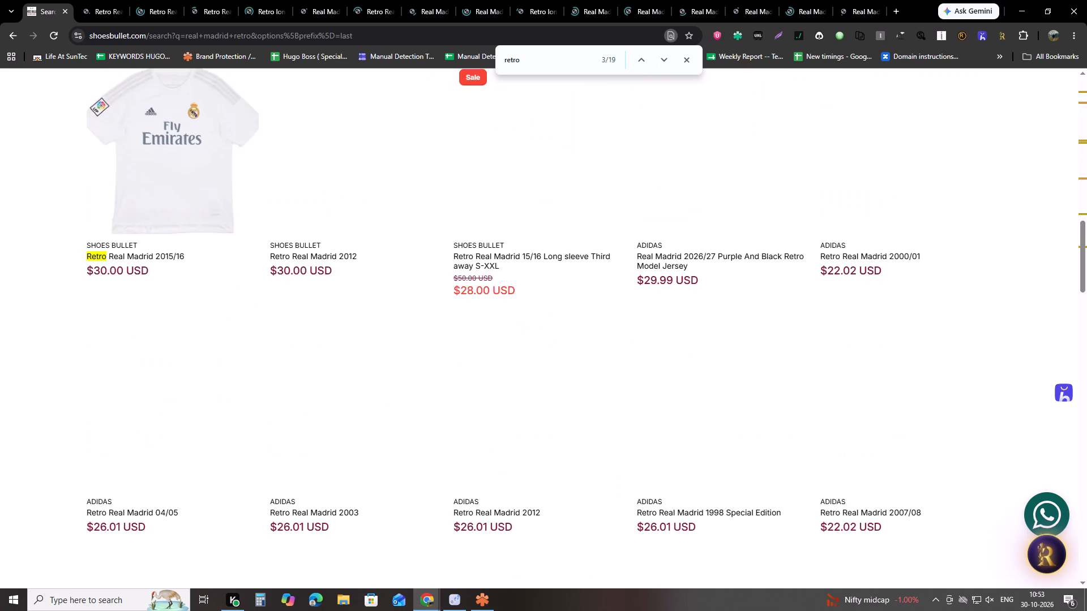
pyautogui.press('BackSpace')
pyautogui.press('o')
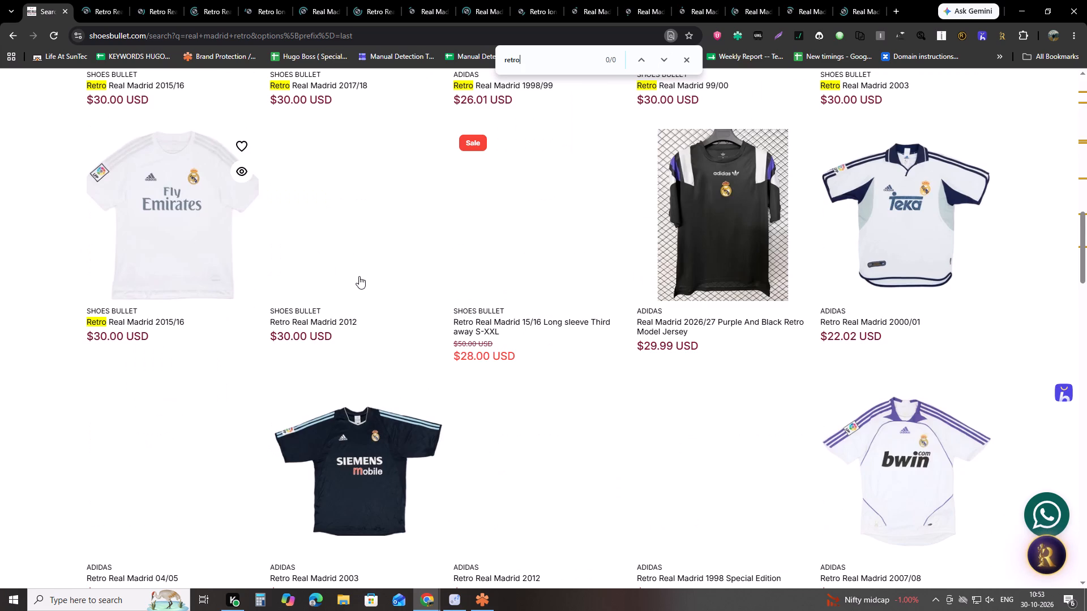
pyautogui.keyDown('ctrl'); pyautogui.click(359, 256); pyautogui.keyUp('ctrl')
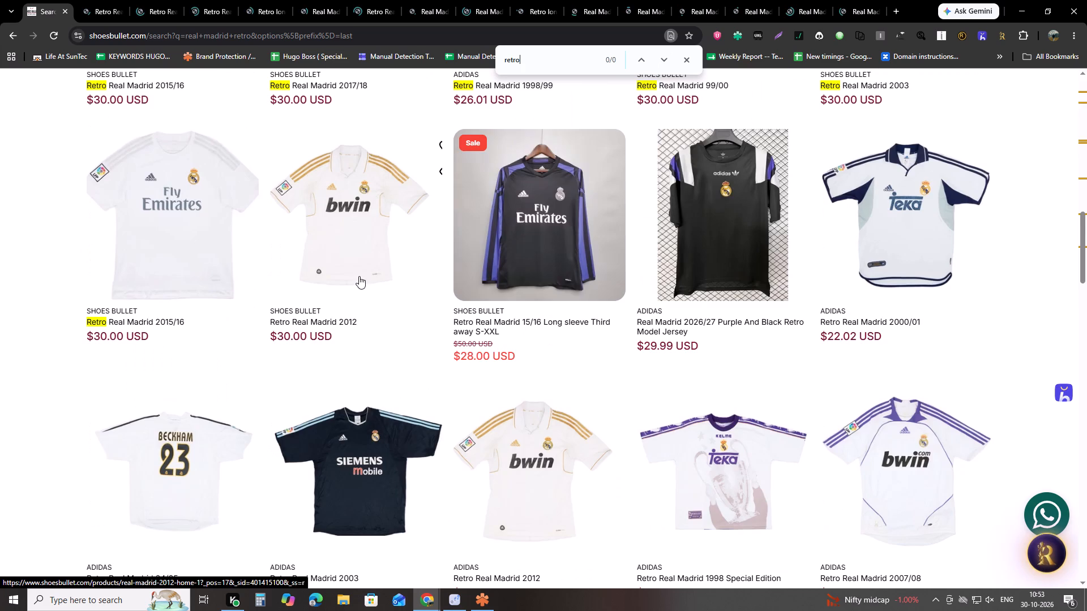
pyautogui.middleClick(846, 0)
# Open the Retro Real Madrid 2012, 15/16 long sleeve Third away, 2026/27 Purple And Black and 2000/01 listings in new tabs.
pyautogui.scroll(-13, 650, 371)
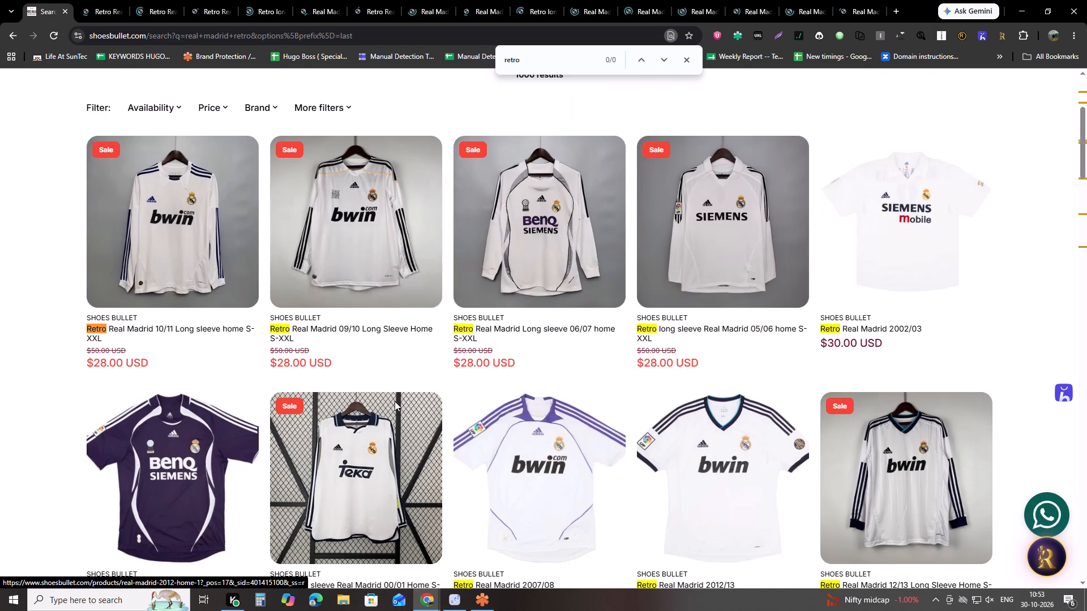
pyautogui.scroll(-3, 390, 402)
pyautogui.scroll(4, 390, 402)
pyautogui.scroll(-9, 390, 402)
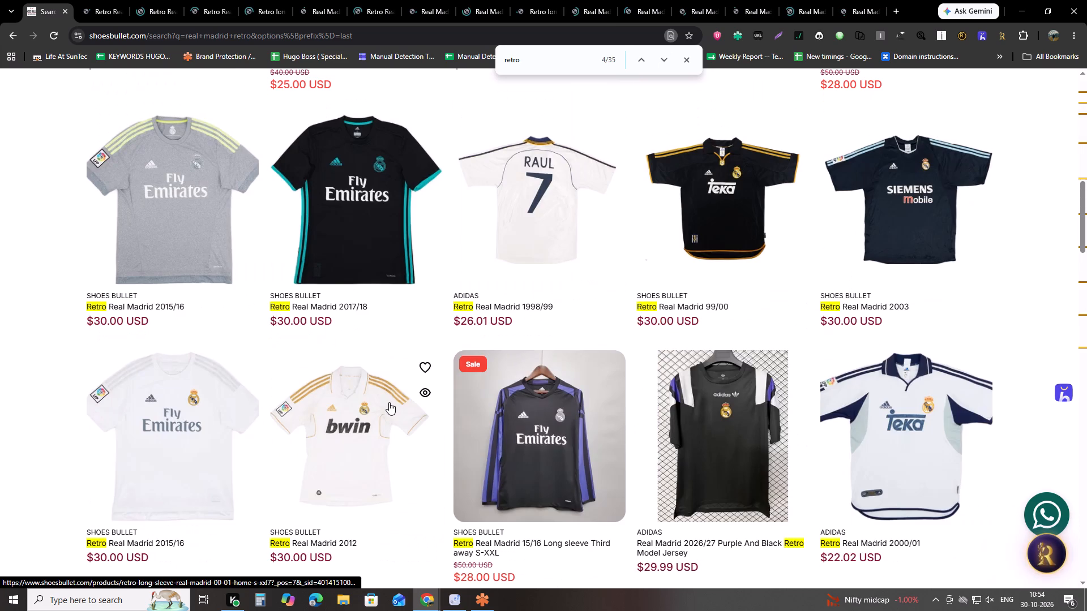
pyautogui.scroll(-3, 389, 402)
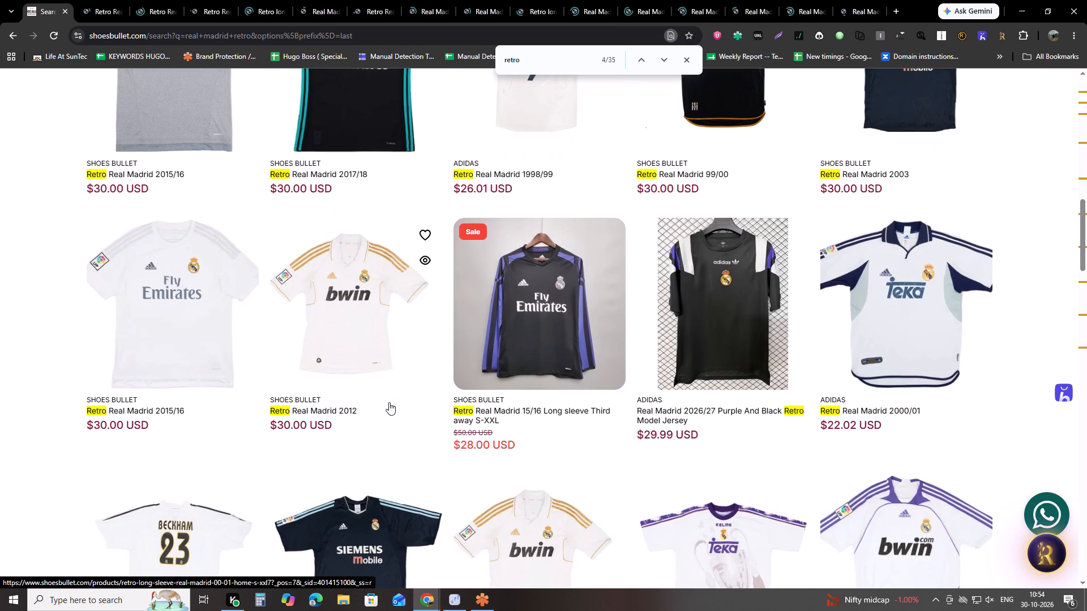
pyautogui.keyDown('ctrl'); pyautogui.click(382, 295); pyautogui.keyUp('ctrl')
pyautogui.keyDown('ctrl'); pyautogui.click(553, 287); pyautogui.keyUp('ctrl')
pyautogui.keyDown('ctrl'); pyautogui.click(748, 283); pyautogui.keyUp('ctrl')
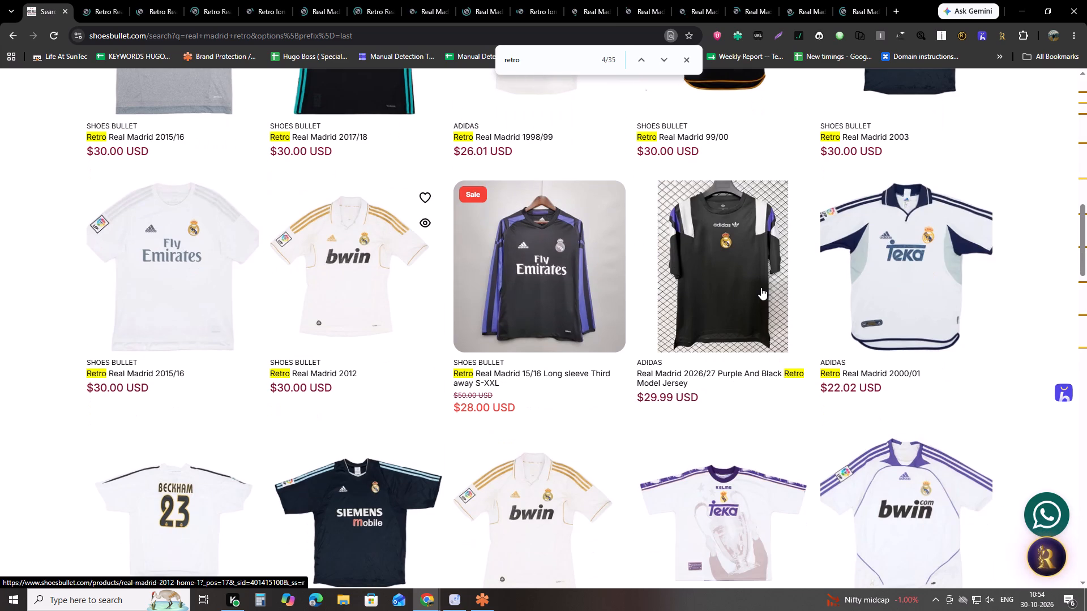
pyautogui.keyDown('ctrl'); pyautogui.click(917, 288); pyautogui.keyUp('ctrl')
# Open the Adidas Retro Real Madrid 2007/08, 1998 Special Edition, 2012, 2003 and 04/05 listings in new tabs.
pyautogui.scroll(-4, 908, 341)
pyautogui.keyDown('ctrl'); pyautogui.click(904, 332); pyautogui.keyUp('ctrl')
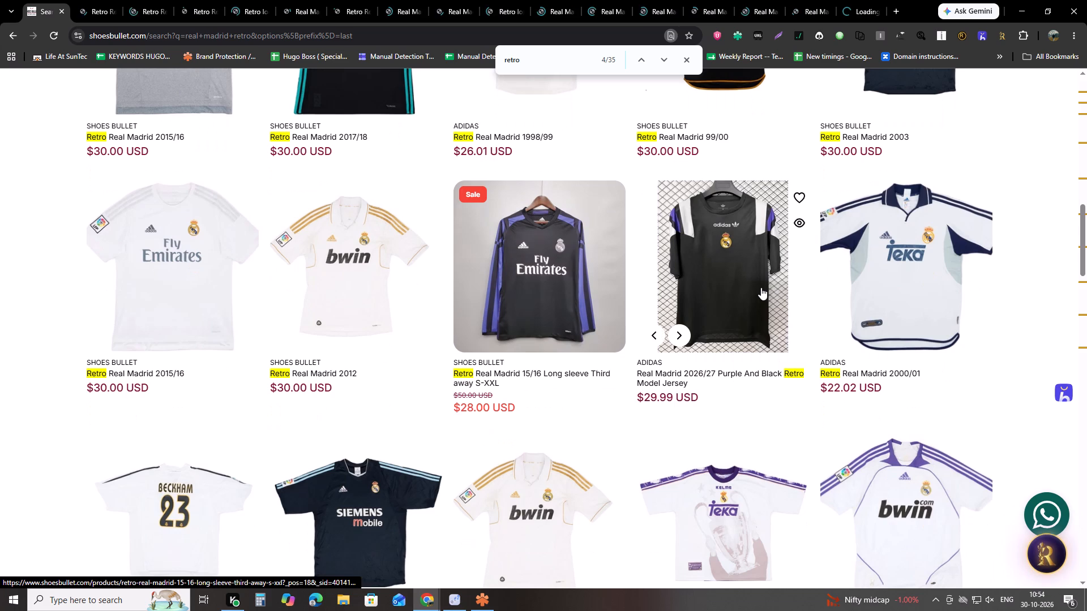
pyautogui.keyDown('ctrl'); pyautogui.click(750, 313); pyautogui.keyUp('ctrl')
pyautogui.keyDown('ctrl'); pyautogui.click(562, 304); pyautogui.keyUp('ctrl')
pyautogui.keyDown('ctrl'); pyautogui.click(393, 307); pyautogui.keyUp('ctrl')
pyautogui.keyDown('ctrl'); pyautogui.click(187, 316); pyautogui.keyUp('ctrl')
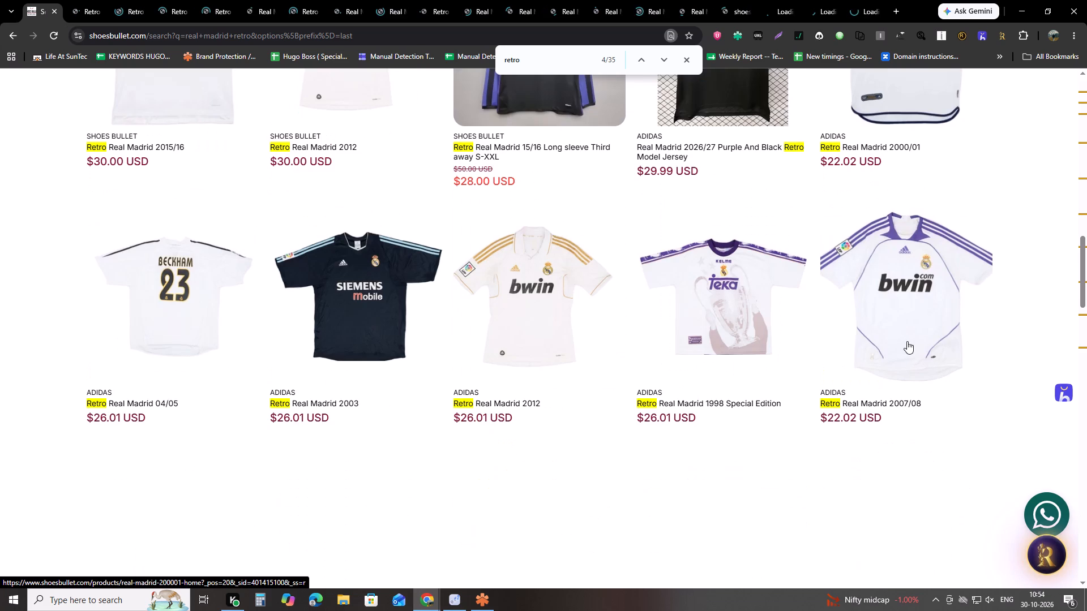
# Open the Retro Real Madrid 2011/12 red and black, 2013/14 Third, 2002/03, 2012/13 and 2017 Third listings in new tabs.
pyautogui.scroll(-5, 188, 316)
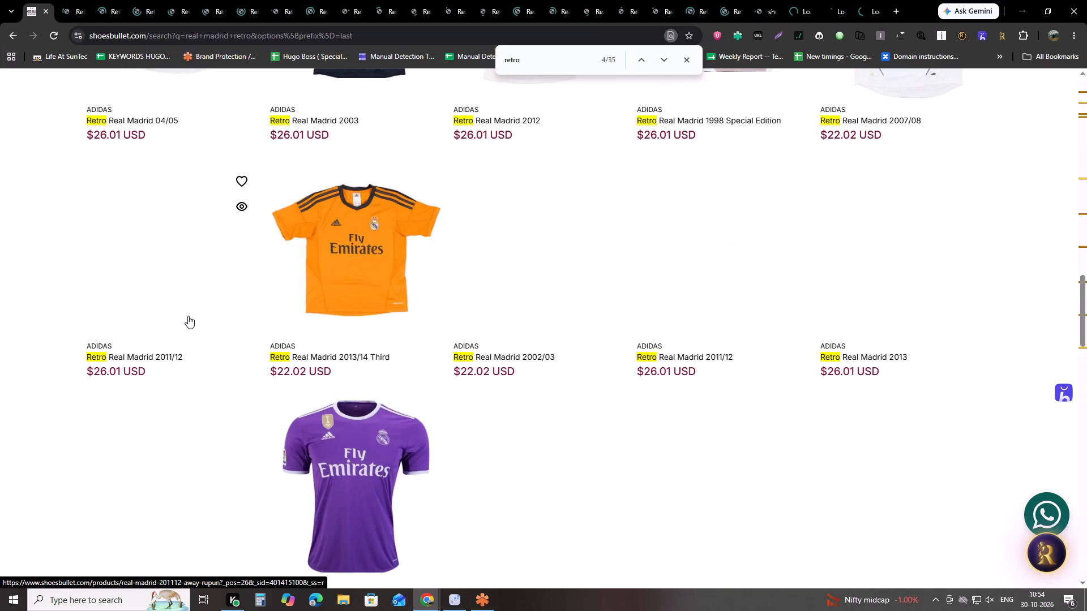
pyautogui.keyDown('ctrl'); pyautogui.click(193, 301); pyautogui.keyUp('ctrl')
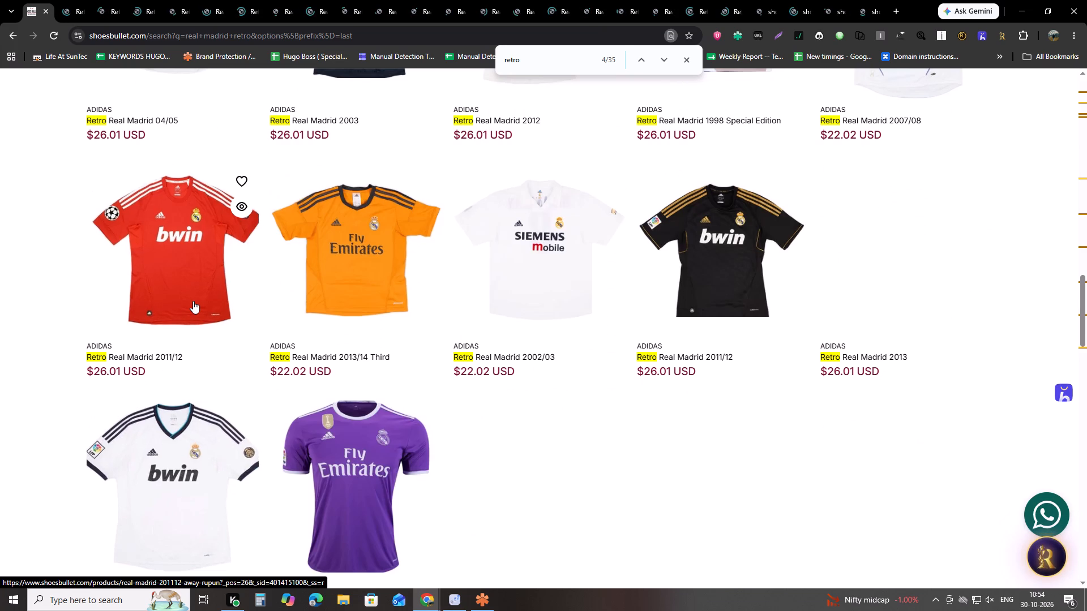
pyautogui.keyDown('ctrl'); pyautogui.click(367, 287); pyautogui.keyUp('ctrl')
pyautogui.keyDown('ctrl'); pyautogui.click(585, 252); pyautogui.keyUp('ctrl')
pyautogui.keyDown('ctrl'); pyautogui.click(729, 259); pyautogui.keyUp('ctrl')
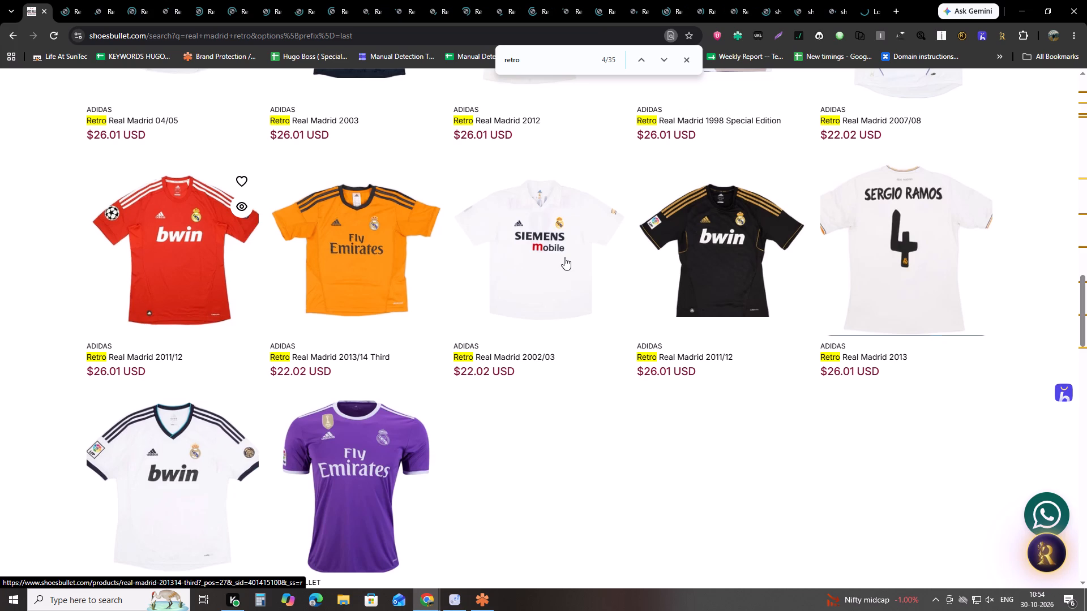
pyautogui.scroll(-1, 636, 385)
pyautogui.keyDown('ctrl'); pyautogui.click(177, 405); pyautogui.keyUp('ctrl')
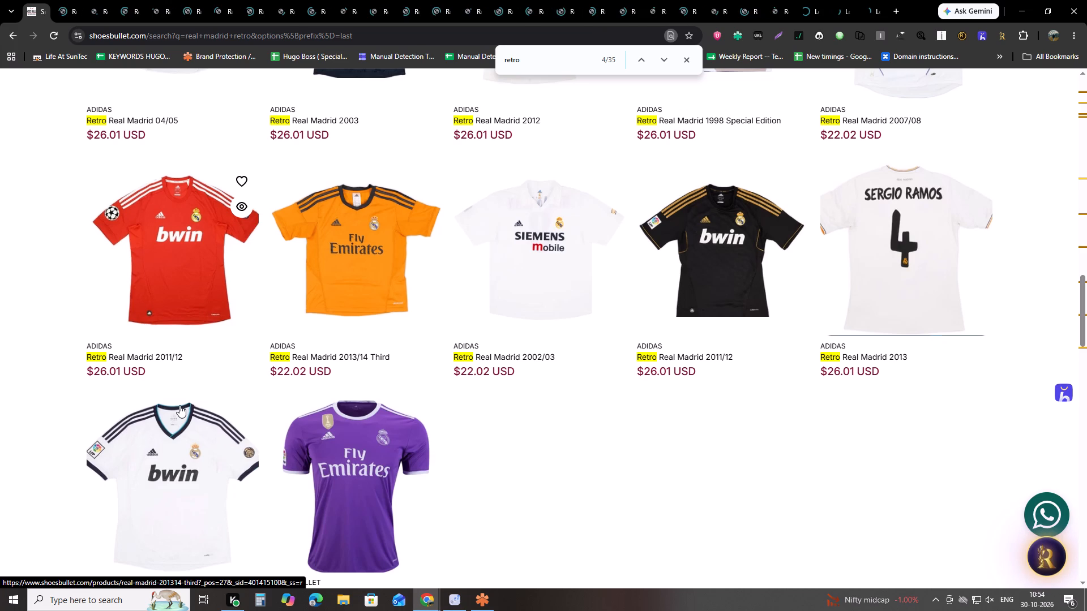
pyautogui.keyDown('ctrl'); pyautogui.click(327, 428); pyautogui.keyUp('ctrl')
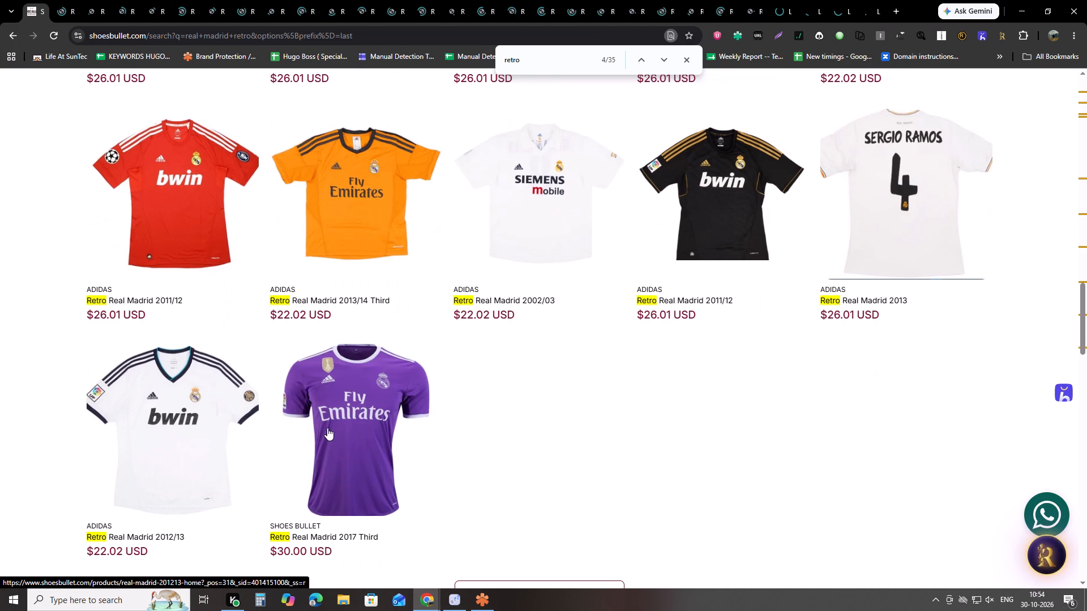
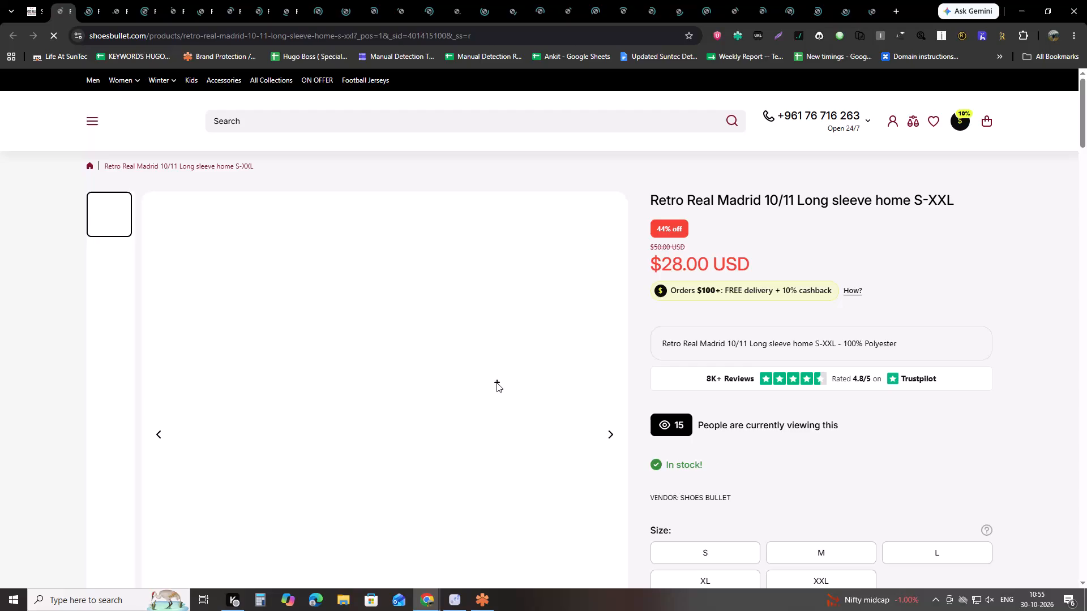
# Search for "retro" within the 10/11, 09/10, 06/07, 05/06, 2002/03 and 12/13 long sleeve Real Madrid listing pages.
pyautogui.hotkey('ctrl', 'f')
pyautogui.hotkey('ctrl', 'Tab')
pyautogui.hotkey('ctrl', 'f')
pyautogui.hotkey('ctrl', 'Tab')
pyautogui.hotkey('ctrl', 'shift', 'Tab')
pyautogui.hotkey('ctrl', 'Tab')
pyautogui.hotkey('ctrl', 'f')
pyautogui.hotkey('ctrl', 'Tab')
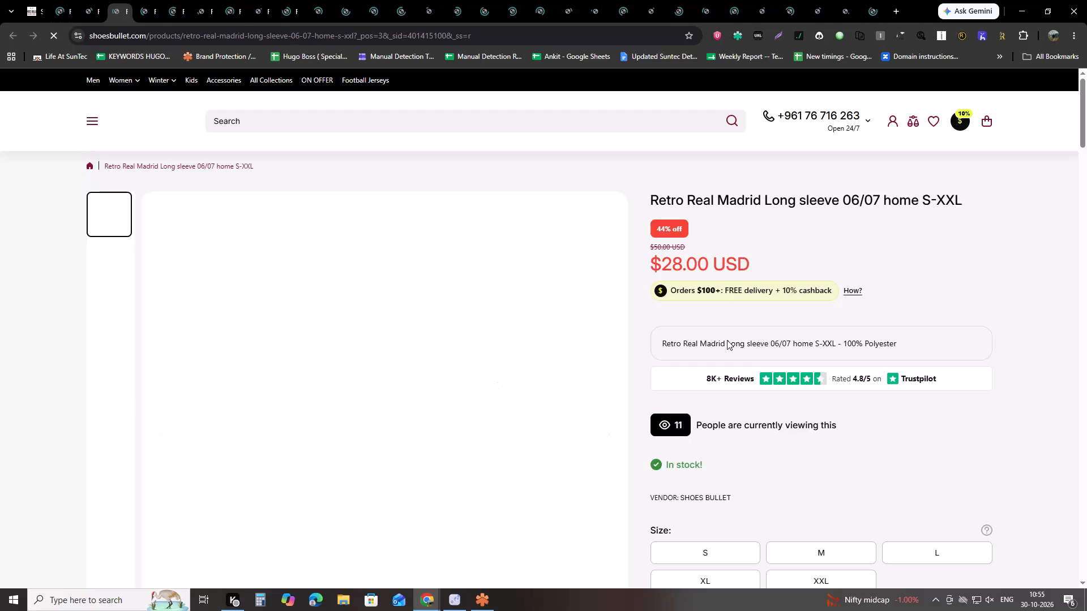
pyautogui.hotkey('ctrl', 'f')
pyautogui.hotkey('ctrl', 'Tab')
pyautogui.hotkey('ctrl', 'f')
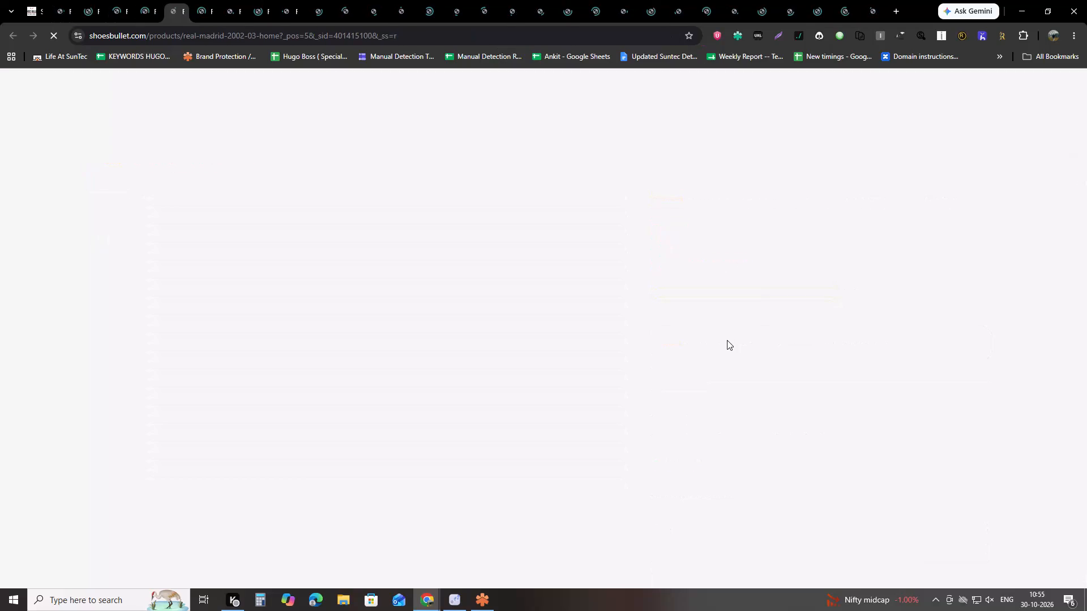
pyautogui.hotkey('ctrl', 'Tab')
pyautogui.hotkey('ctrl', 'f')
# Search for "retro" within the 2012/13, 2007/08, long sleeve 00/01, 2006/07 Third and 2015/16 away listing pages.
pyautogui.hotkey('ctrl', 'Tab')
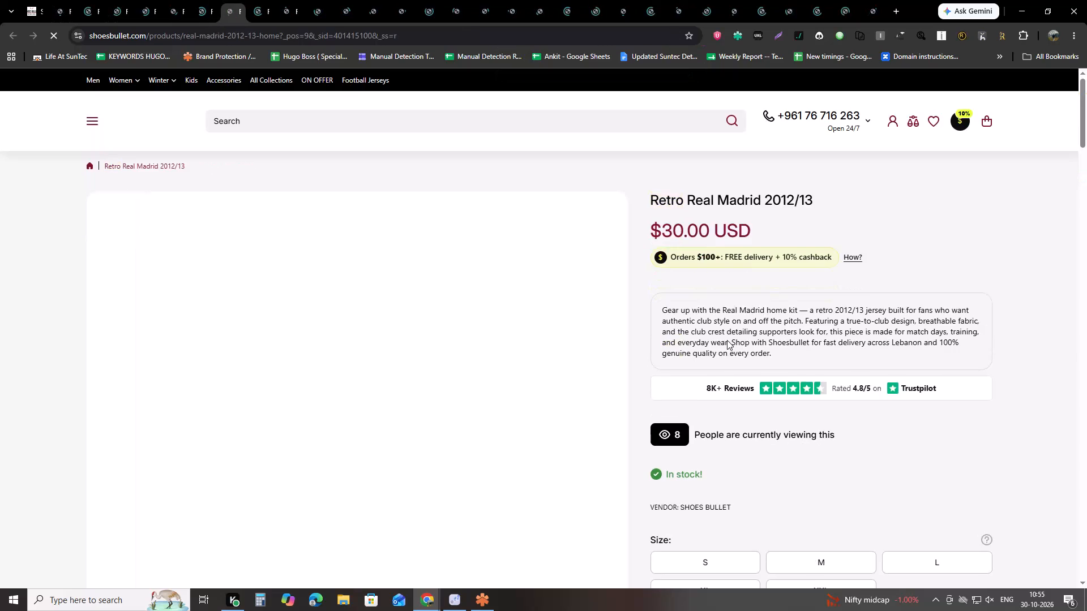
pyautogui.hotkey('ctrl', 'f')
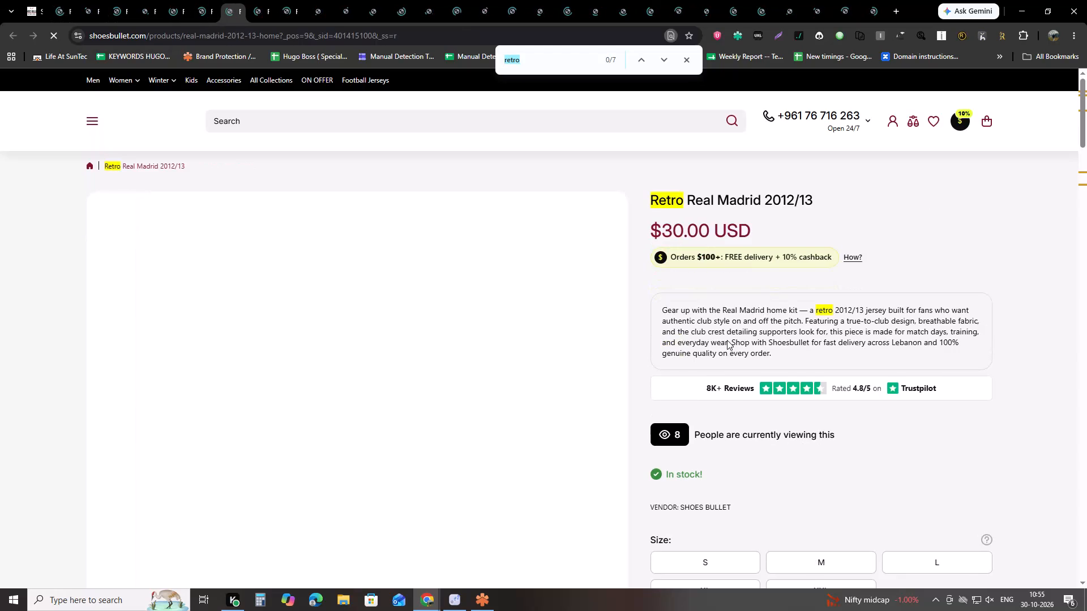
pyautogui.hotkey('ctrl', 'Tab')
pyautogui.hotkey('ctrl', 'f')
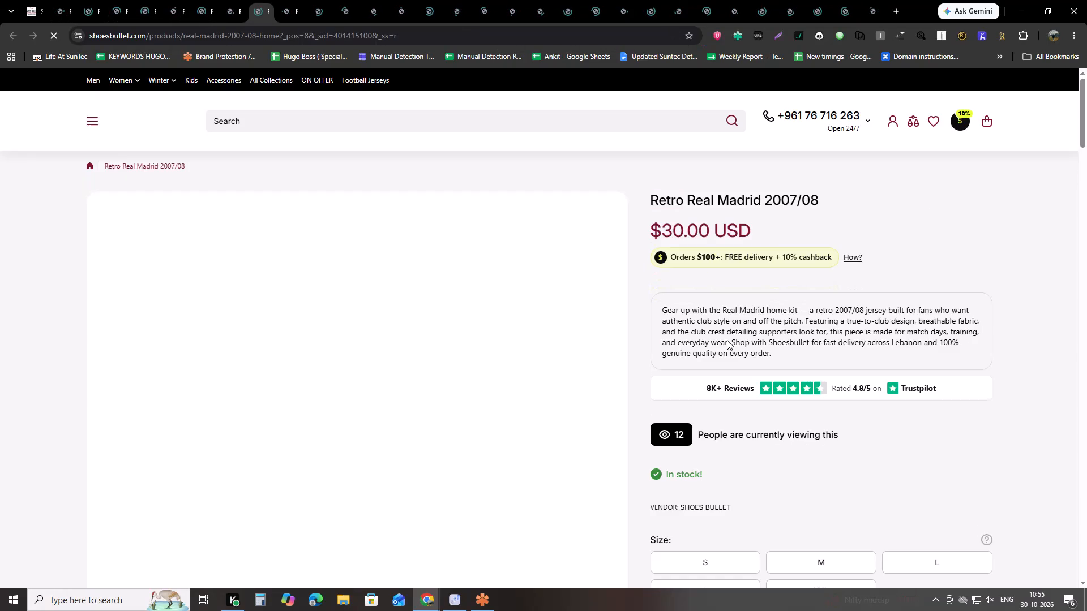
pyautogui.hotkey('ctrl', 'Tab')
pyautogui.hotkey('ctrl', 'f')
pyautogui.hotkey('ctrl', 'Tab')
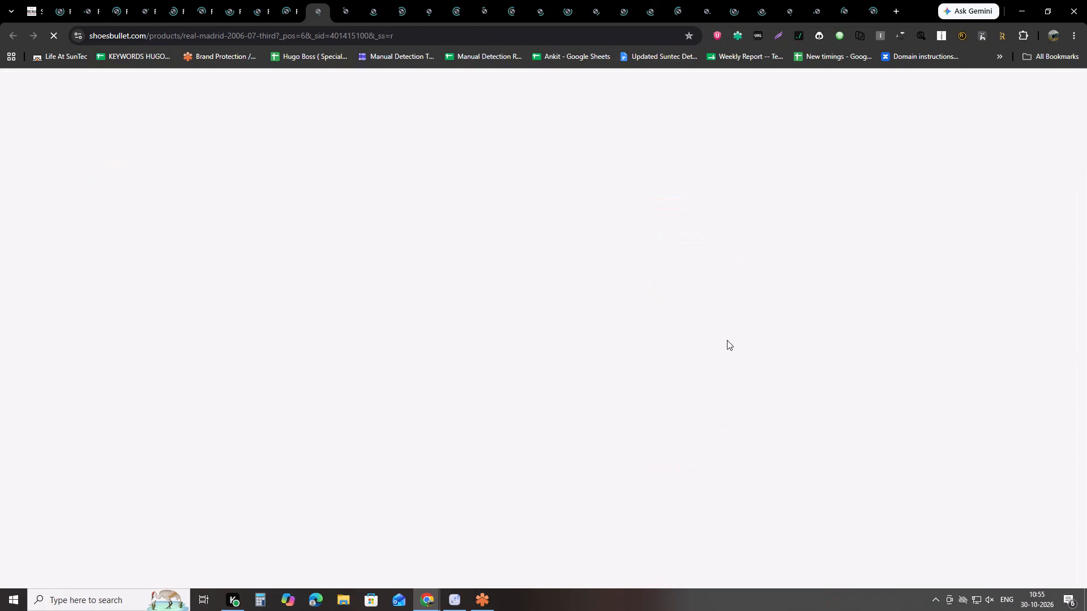
pyautogui.hotkey('ctrl', 'f')
pyautogui.hotkey('ctrl', 'Tab')
pyautogui.hotkey('ctrl', 'f')
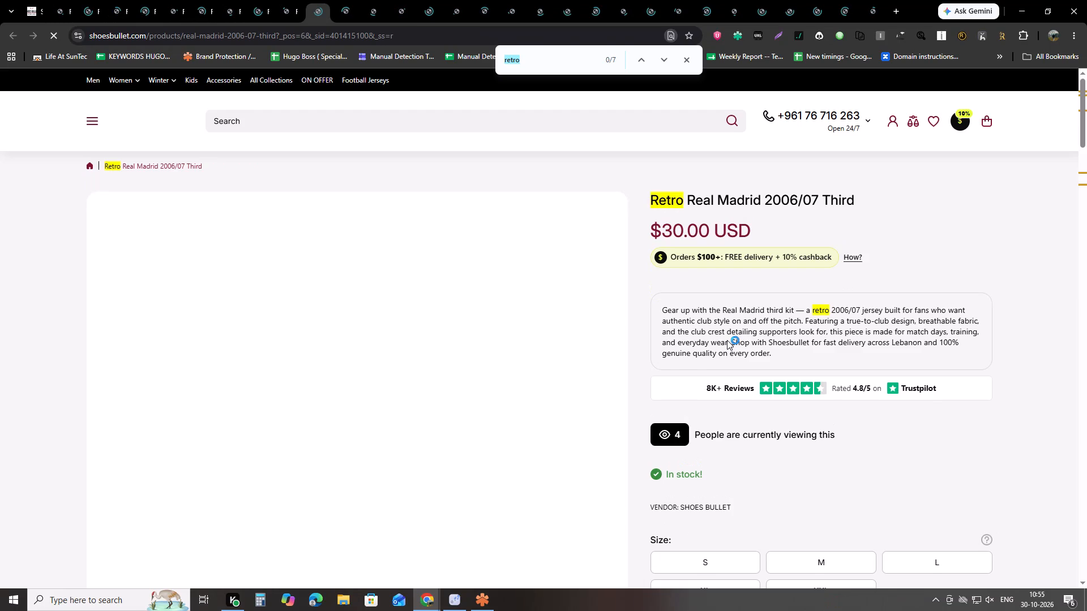
# Search for "retro" within the open listing pages from 2017/18, 99/00, 2003 and 2015/16 through 15/16 long sleeve Third away.
pyautogui.hotkey('ctrl', 'Tab')
pyautogui.hotkey('ctrl', 'f')
pyautogui.hotkey('ctrl', 'Tab')
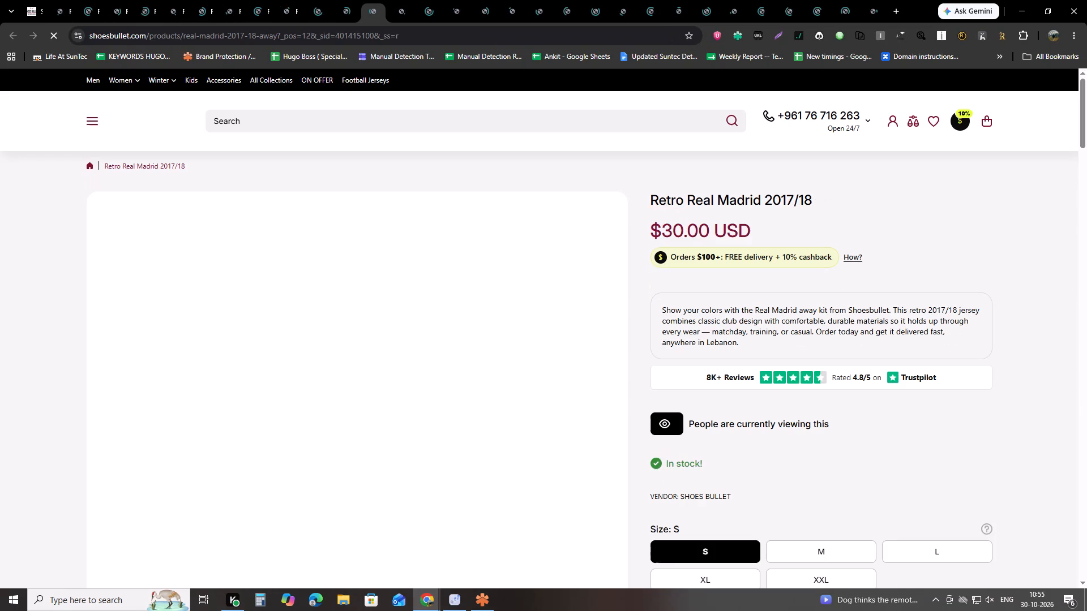
pyautogui.hotkey('ctrl', 'f')
pyautogui.hotkey('ctrl', 'Tab')
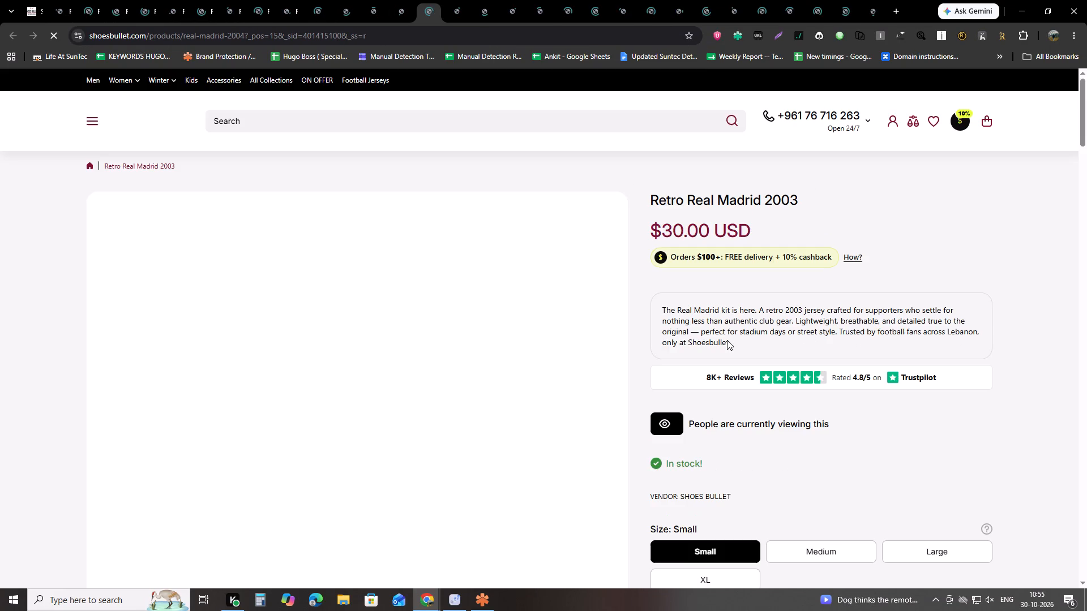
pyautogui.hotkey('ctrl', 'f')
pyautogui.hotkey('ctrl', 'Tab')
pyautogui.hotkey('ctrl', 'f')
pyautogui.hotkey('ctrl', 'Tab')
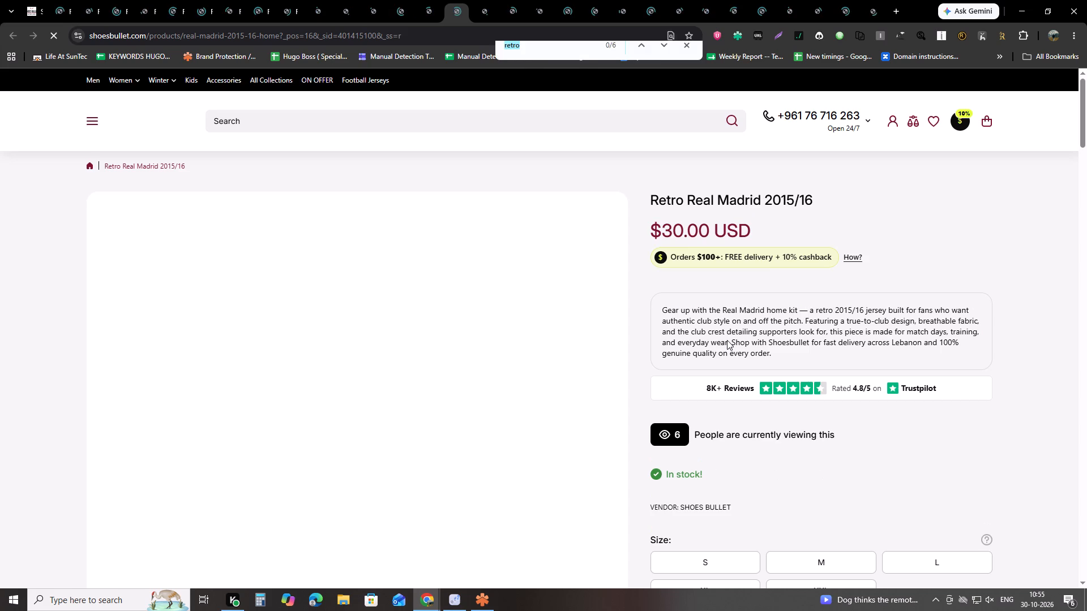
pyautogui.hotkey('ctrl', 'f')
pyautogui.hotkey('ctrl', 'Tab')
pyautogui.hotkey('ctrl', 'f')
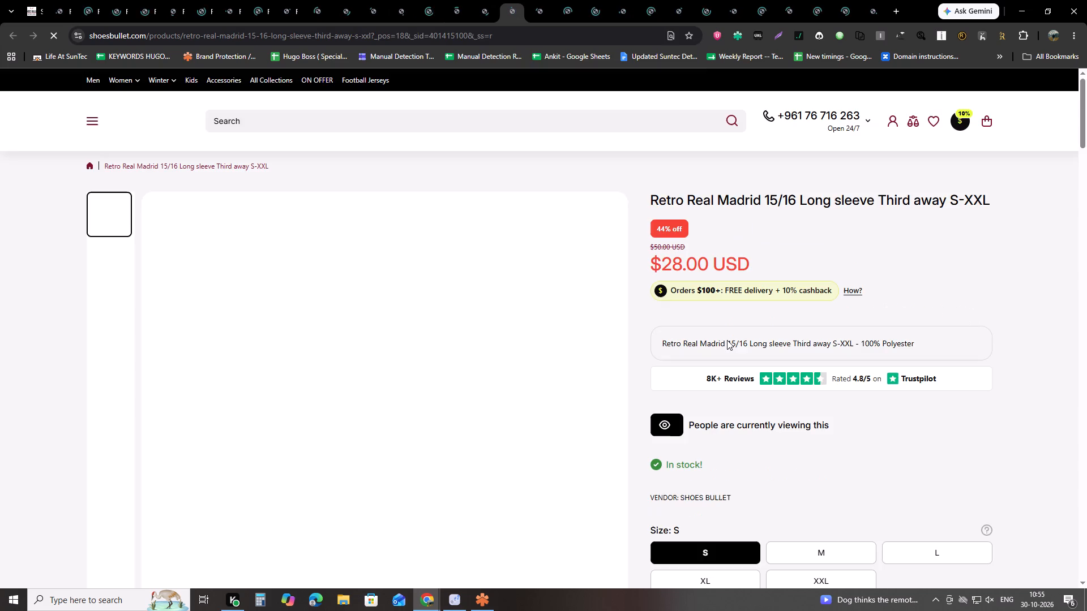
# Search for "retro" within the 2026/27 Purple And Black, 2000/01, second 2007/08 and 1998 Special Edition listing pages.
pyautogui.hotkey('ctrl', 'Tab')
pyautogui.hotkey('ctrl', 'f')
pyautogui.hotkey('ctrl', 'Tab')
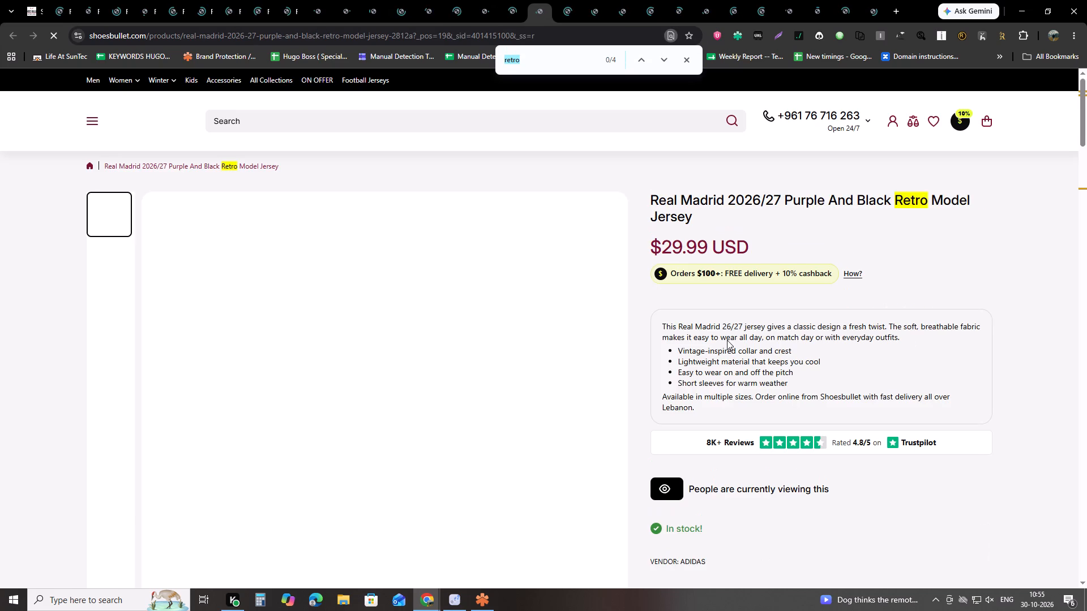
pyautogui.hotkey('ctrl', 'f')
pyautogui.hotkey('ctrl', 'f')
pyautogui.hotkey('ctrl', 'Tab')
pyautogui.hotkey('ctrl', 'f')
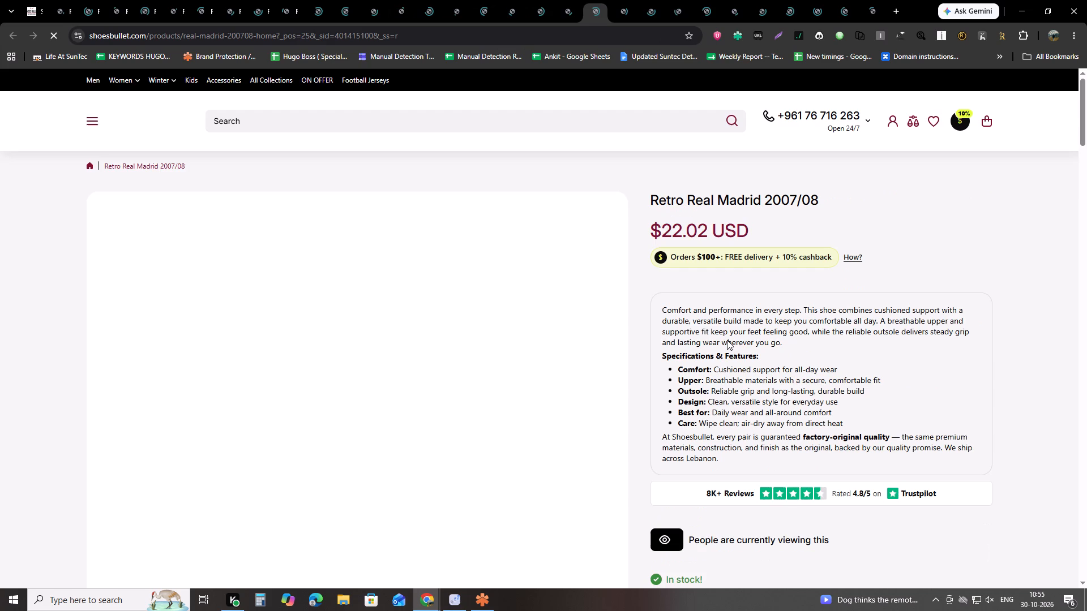
pyautogui.hotkey('ctrl', 'Tab')
pyautogui.hotkey('ctrl', 'f')
# Search for "retro" within the second 2012 and 2003 listings and the 04/05, 2011/12 red and black and 2013/14 Third listings.
pyautogui.hotkey('ctrl', 'Tab')
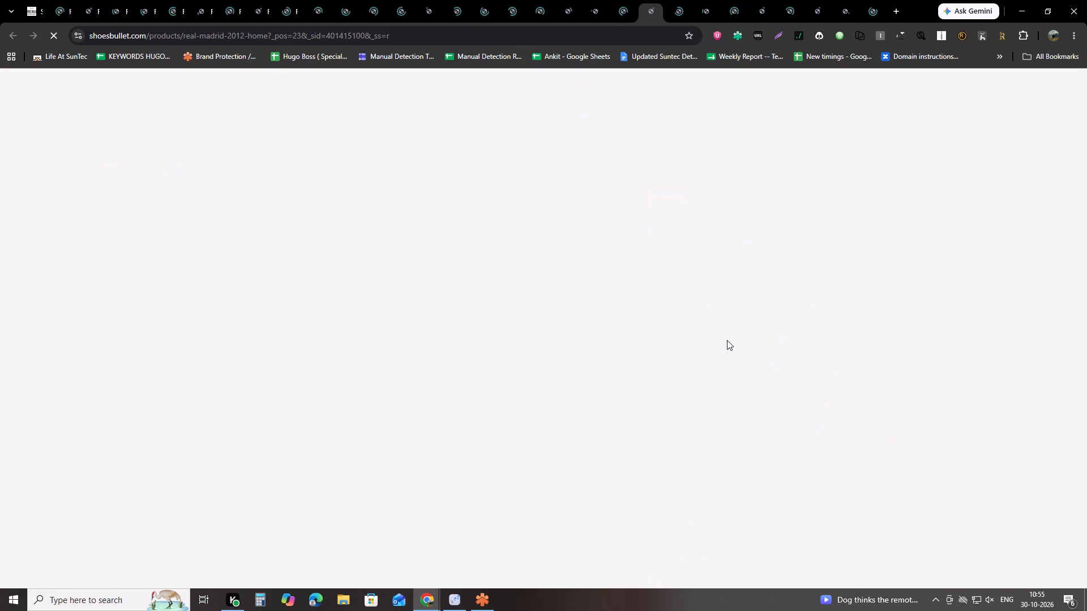
pyautogui.hotkey('ctrl', 'f')
pyautogui.hotkey('ctrl', 'Tab')
pyautogui.hotkey('ctrl', 'f')
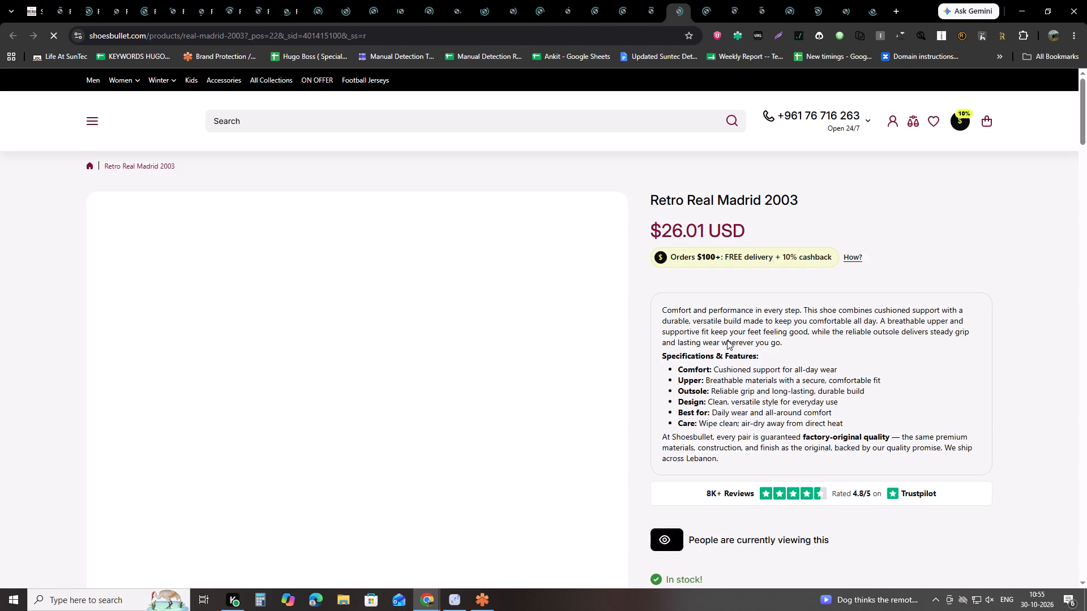
pyautogui.hotkey('ctrl', 'Tab')
pyautogui.hotkey('ctrl', 'f')
pyautogui.hotkey('ctrl', 'Tab')
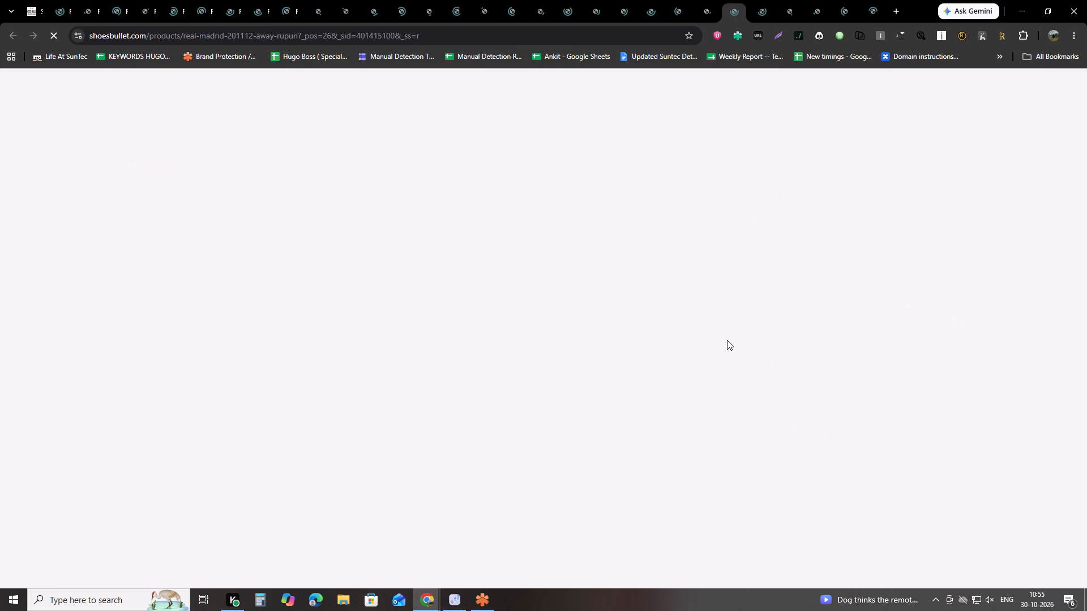
pyautogui.hotkey('ctrl', 'f')
pyautogui.hotkey('ctrl', 'Tab')
pyautogui.hotkey('ctrl', 'f')
# Search for "retro" within the remaining listing pages up to the 2017 Third, and return to the 10/11 long sleeve home listing.
pyautogui.hotkey('ctrl', 'Tab')
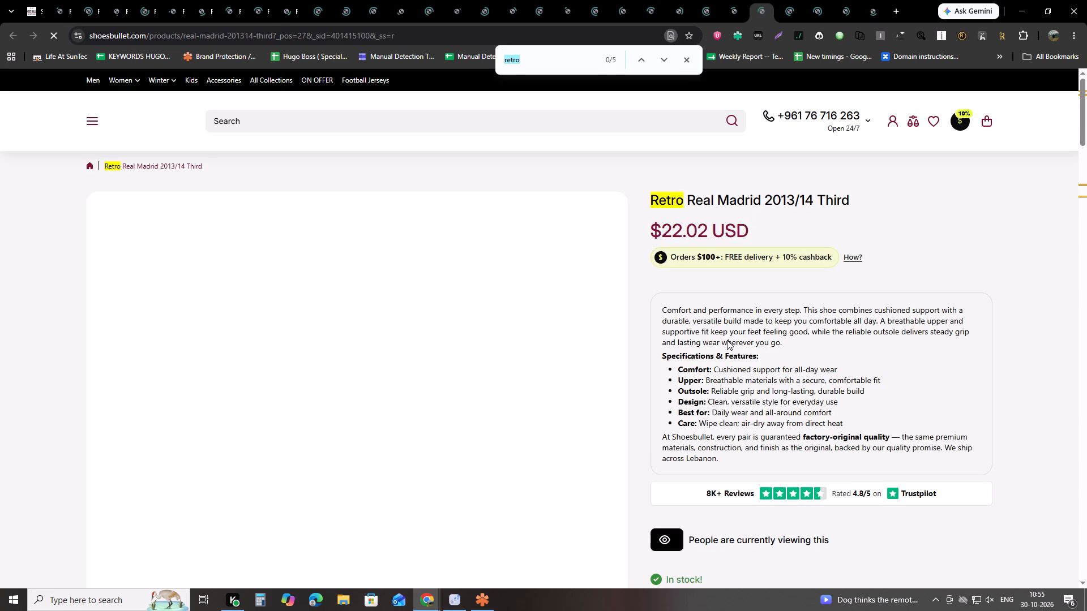
pyautogui.hotkey('ctrl', 'f')
pyautogui.hotkey('ctrl', 'Tab')
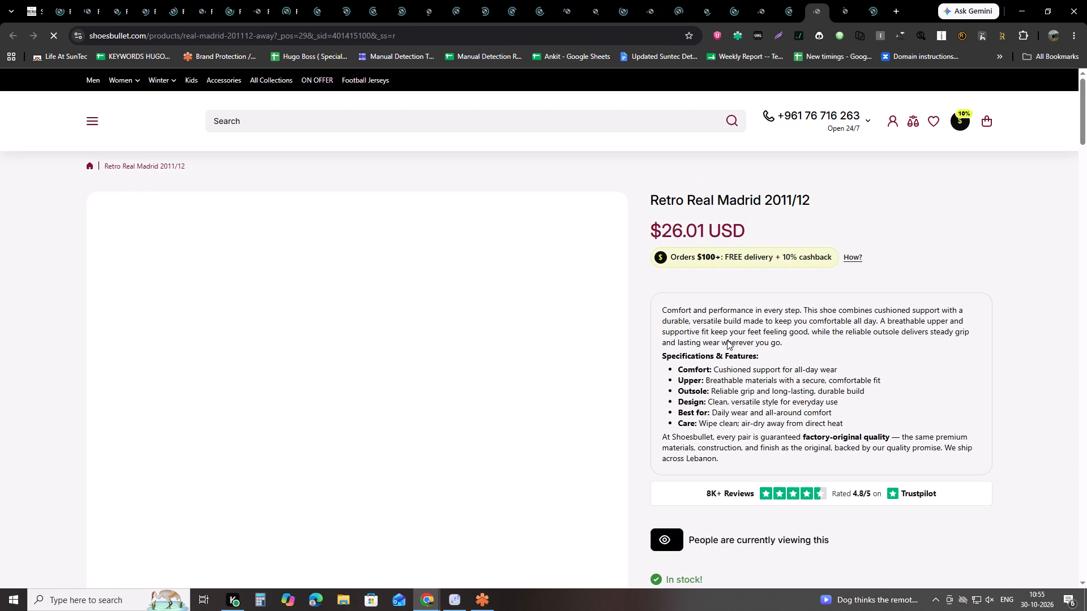
pyautogui.hotkey('ctrl', 'f')
pyautogui.hotkey('ctrl', 'Tab')
pyautogui.hotkey('ctrl', 'f')
pyautogui.hotkey('ctrl', 'Tab')
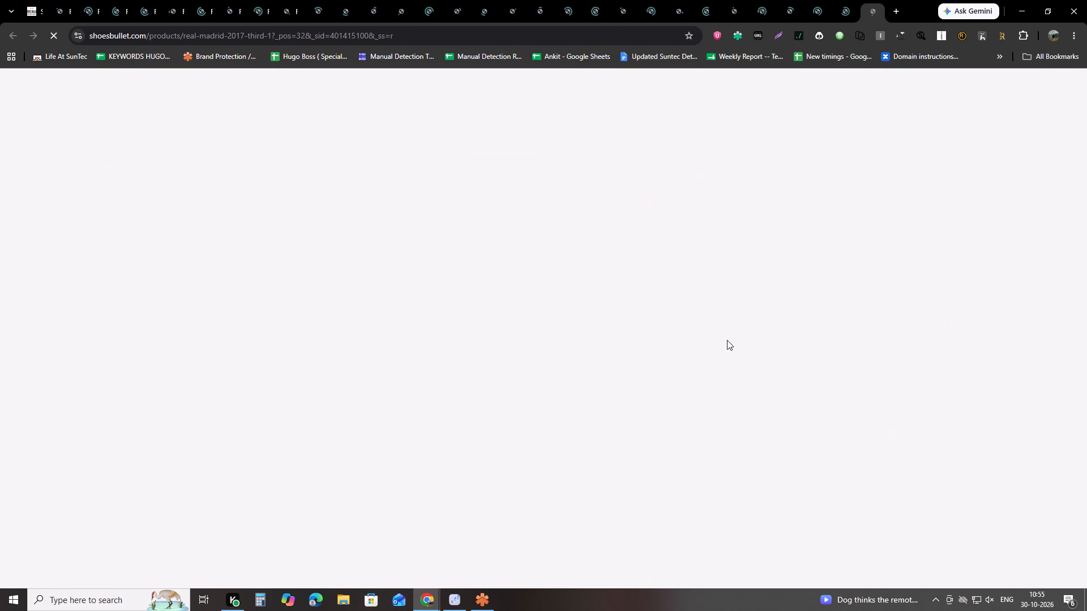
pyautogui.hotkey('ctrl', 'f')
pyautogui.hotkey('ctrl', 'Tab')
pyautogui.hotkey('ctrl', 'Tab')
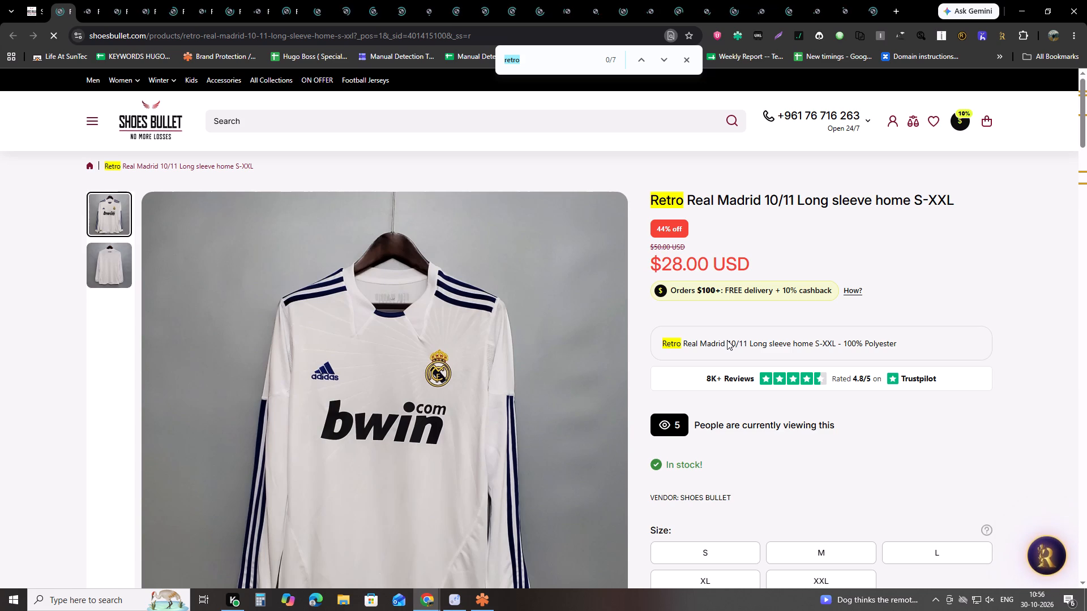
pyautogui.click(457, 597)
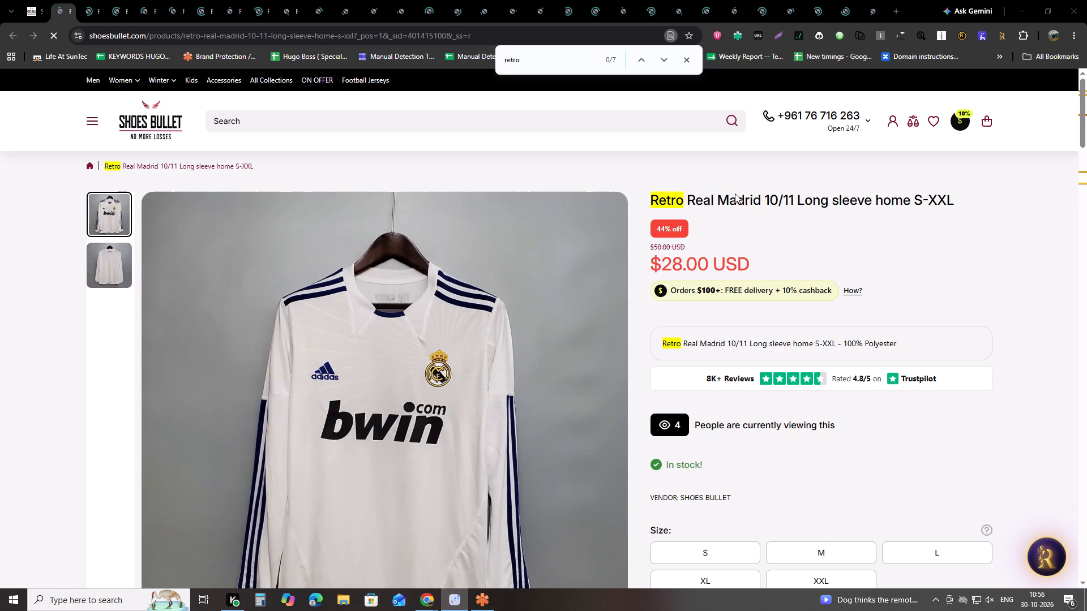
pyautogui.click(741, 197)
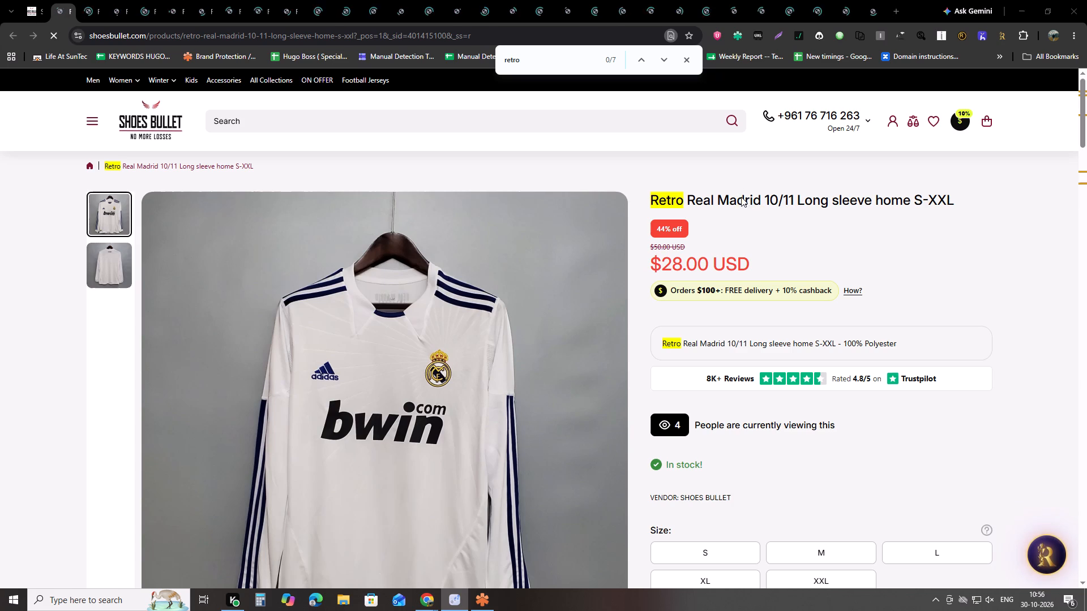
# Review the listing pages from the 10/11 long sleeve home shirt through the 2003 shirt for loaded product images and highlighted "retro" wording.
pyautogui.scroll(-2, 649, 352)
pyautogui.scroll(1, 649, 352)
pyautogui.scroll(-2, 649, 352)
pyautogui.hotkey('ctrl', 'Tab')
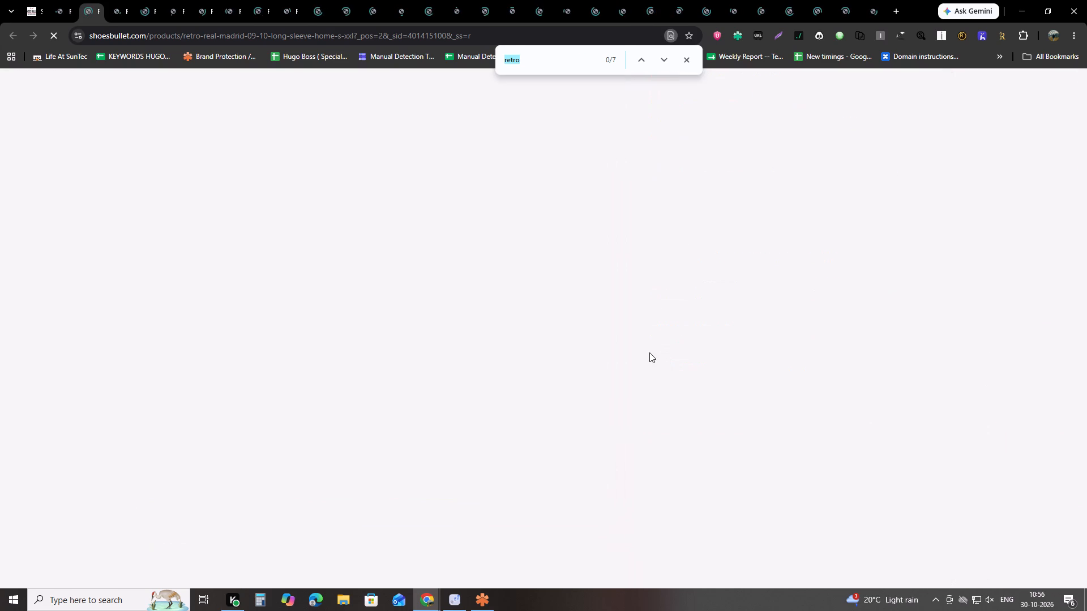
pyautogui.hotkey('ctrl', 'Tab')
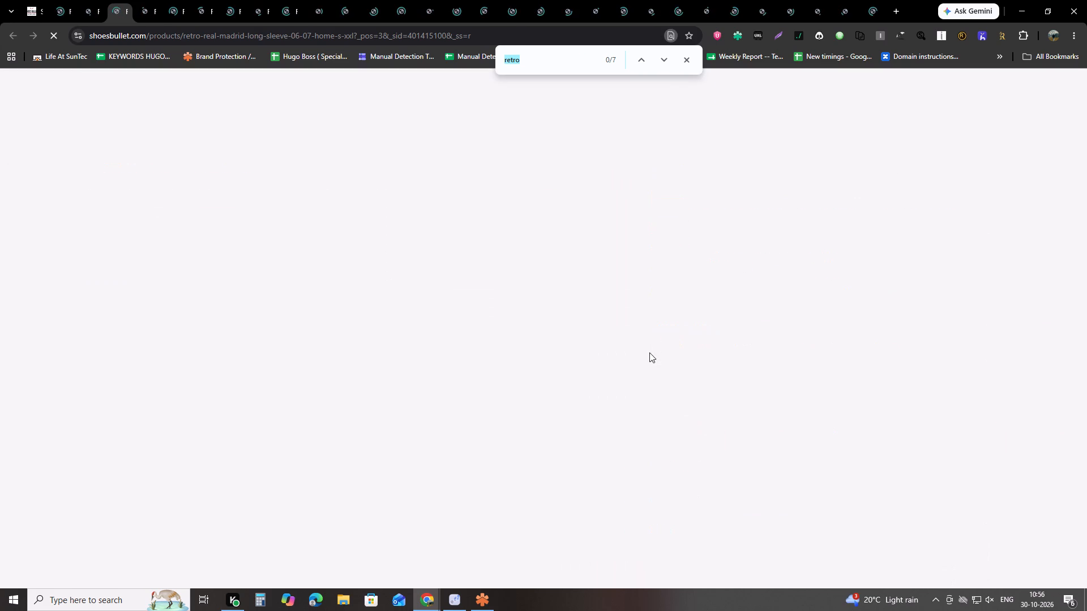
pyautogui.hotkey('ctrl', 'Tab')
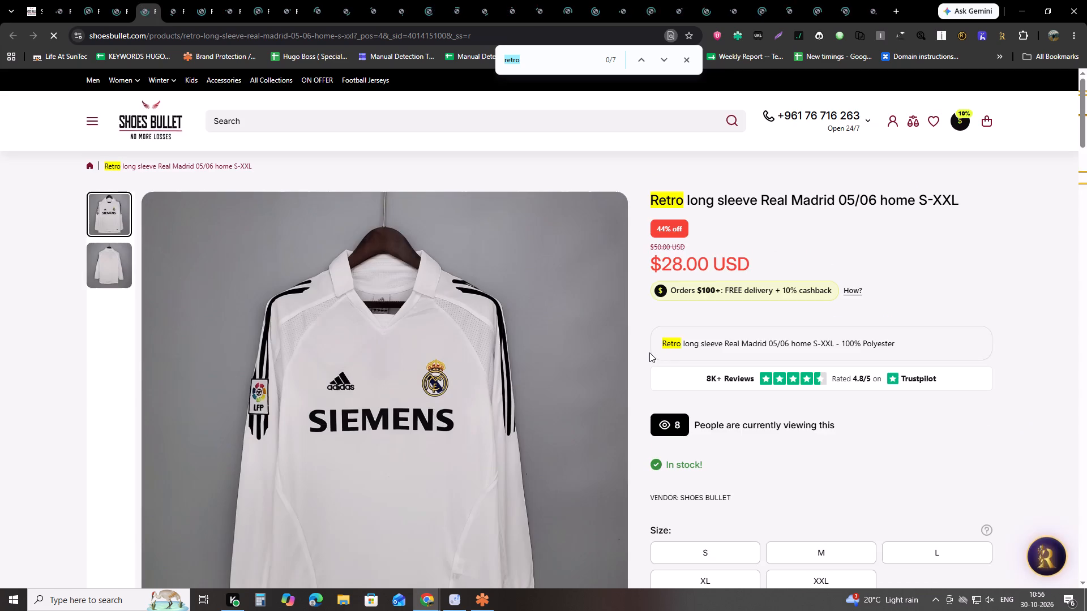
pyautogui.hotkey('ctrl', 'Tab')
pyautogui.hotkey('ctrl', 'Tab')
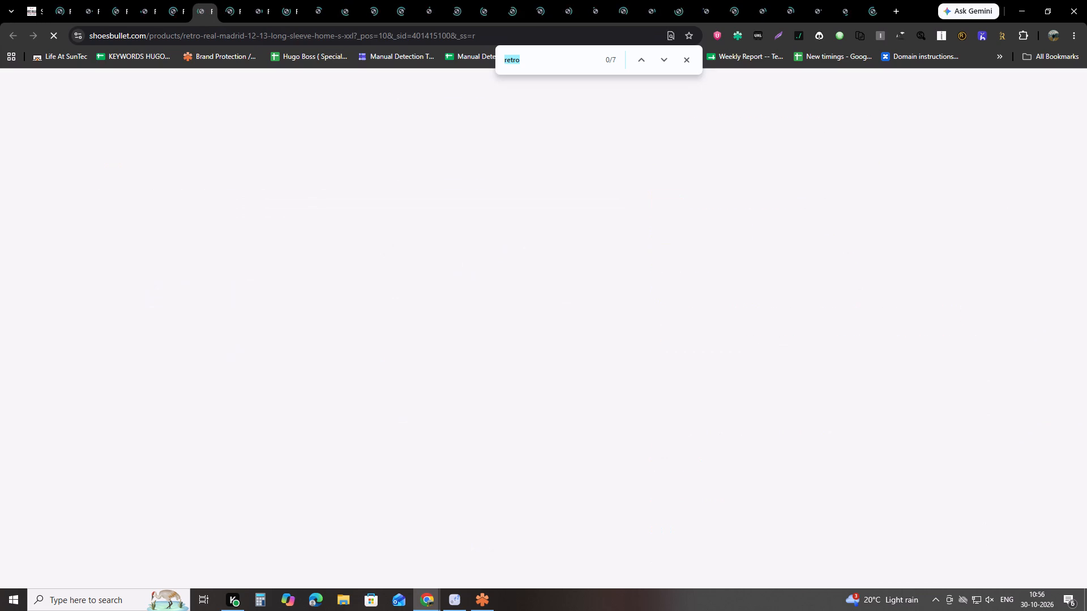
pyautogui.hotkey('ctrl', 'Tab')
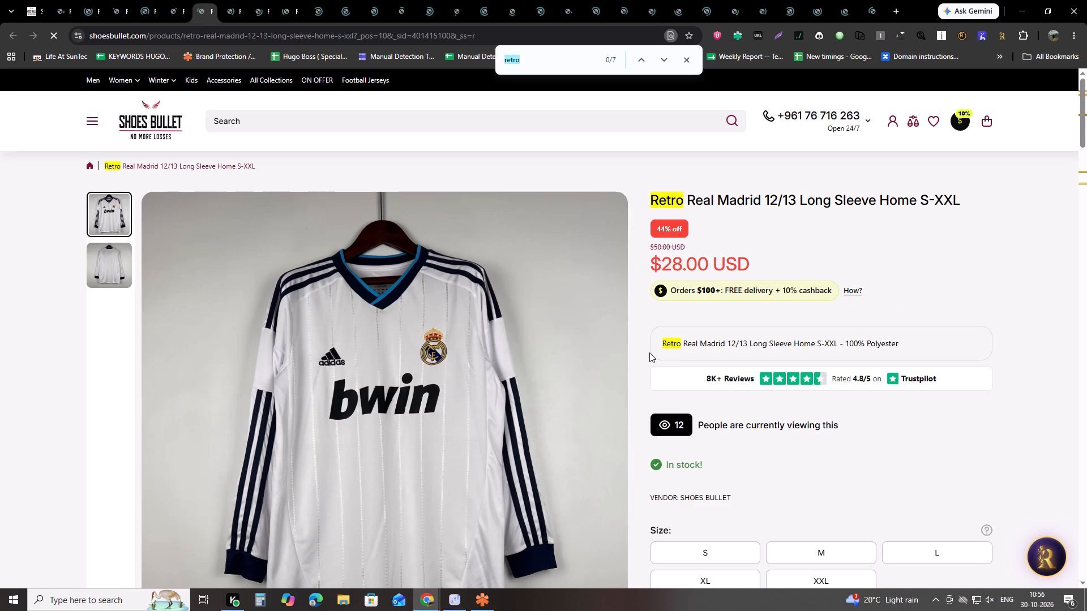
pyautogui.hotkey('ctrl', 'Tab')
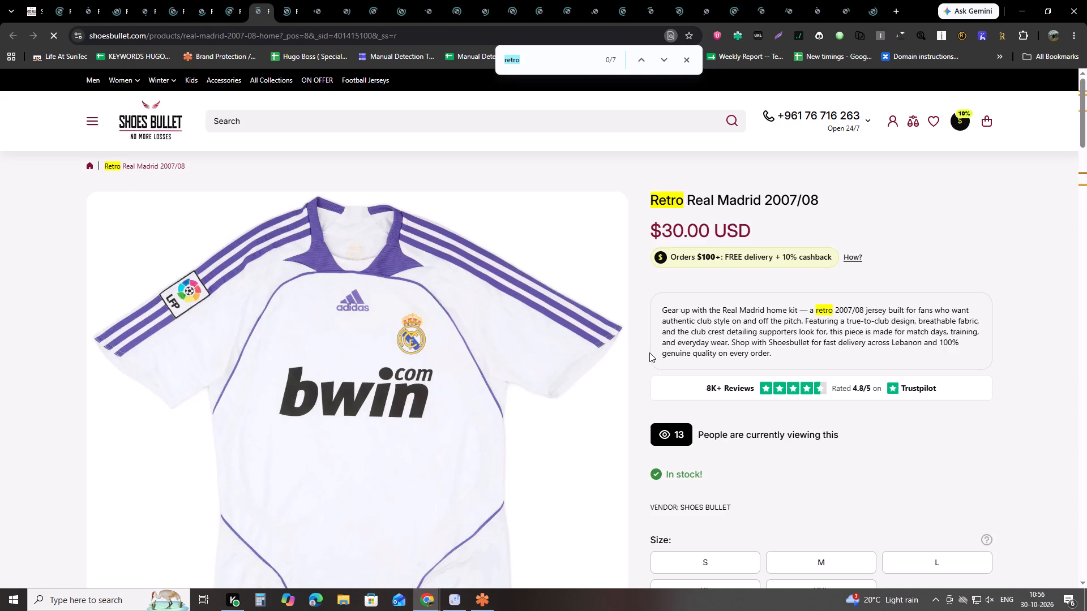
pyautogui.hotkey('ctrl', 'Tab')
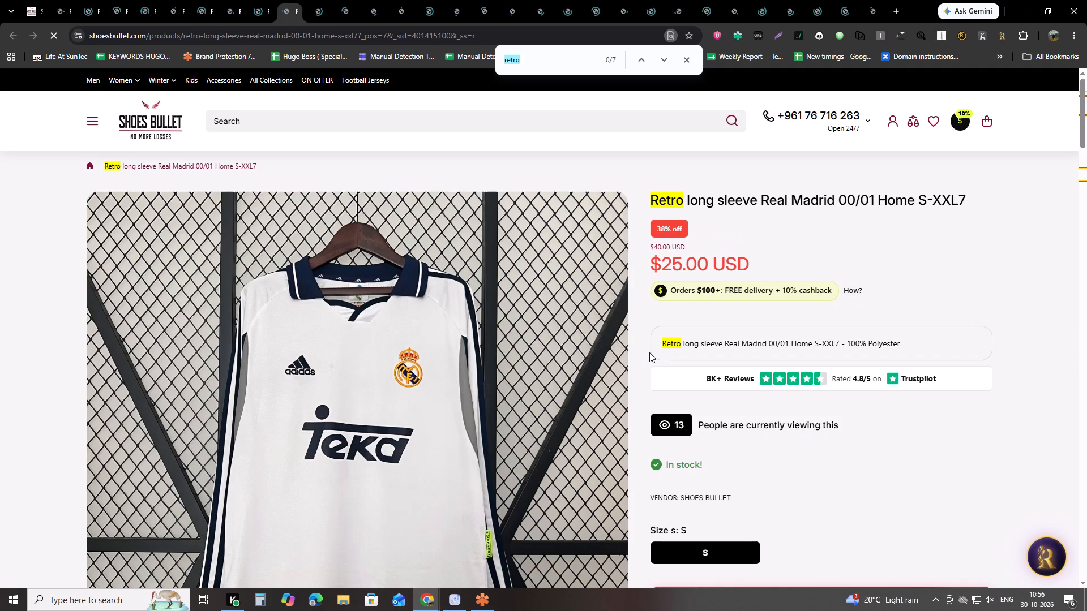
pyautogui.hotkey('ctrl', 'Tab')
pyautogui.hotkey('ctrl', 'Tab')
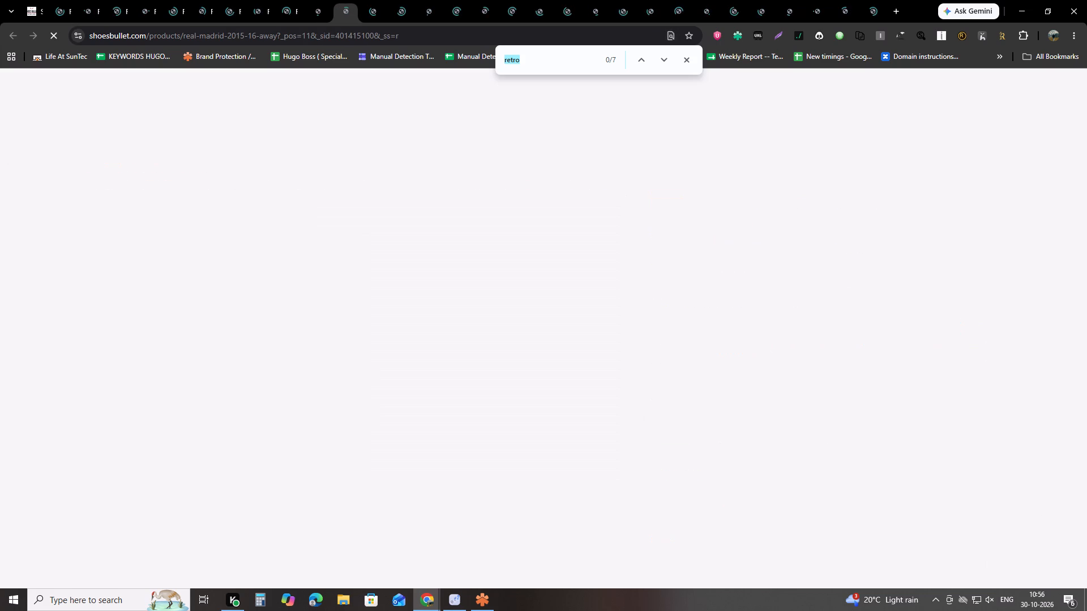
pyautogui.hotkey('ctrl', 'Tab')
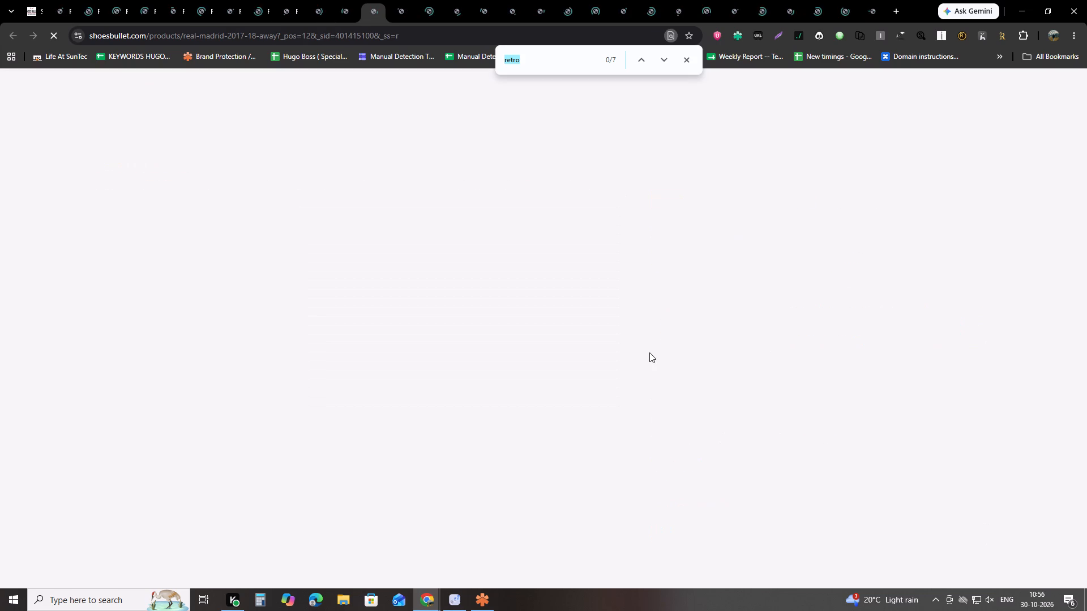
pyautogui.hotkey('ctrl', 'Tab')
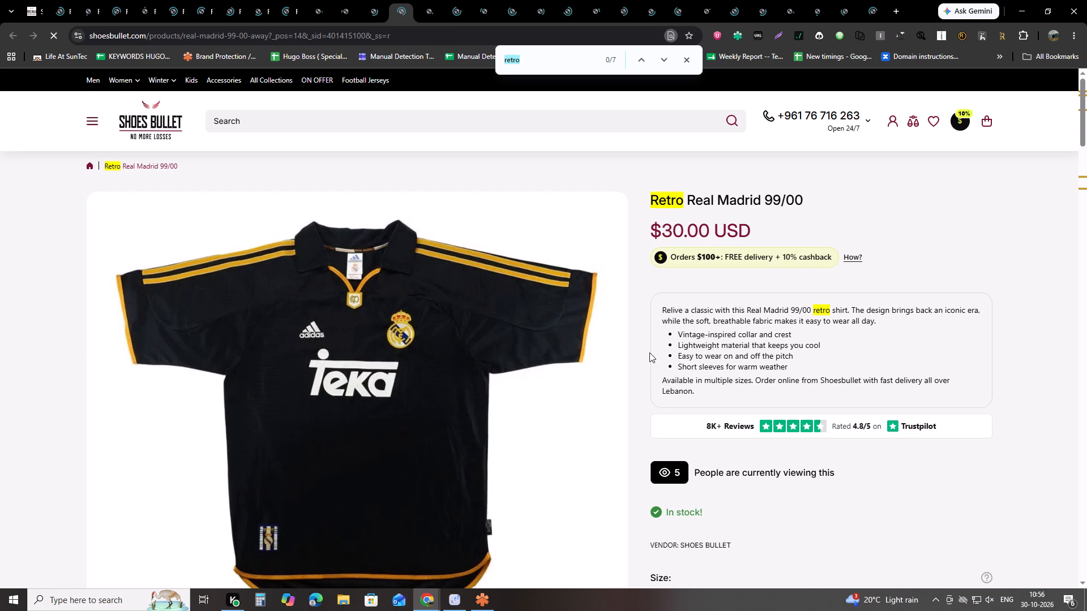
pyautogui.hotkey('ctrl', 'Tab')
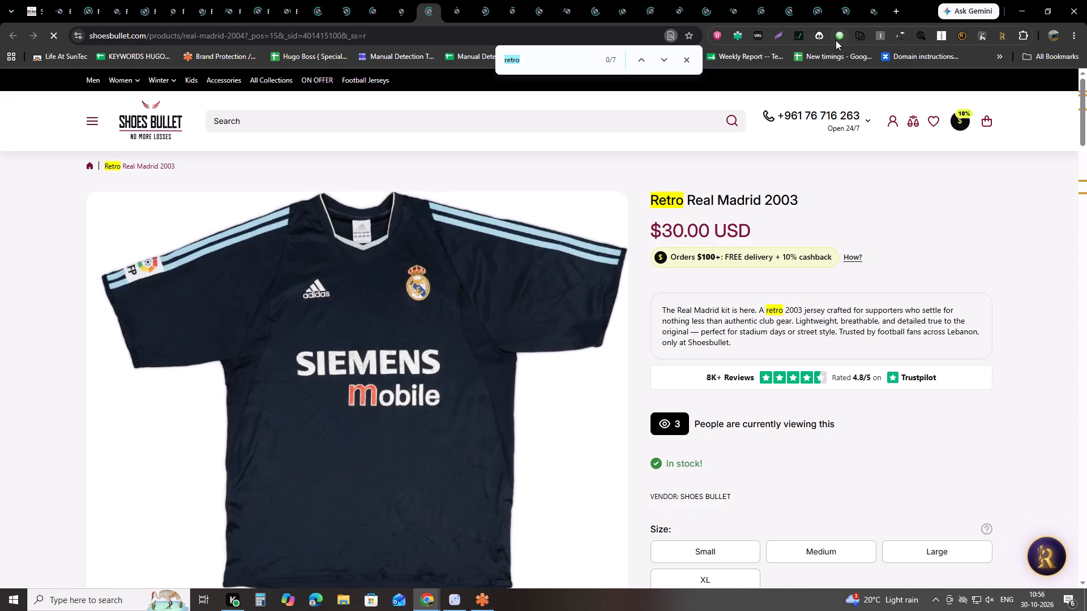
# Examine the Retro Real Madrid 2003 listing's product image, description, and size and name options.
pyautogui.click(854, 31)
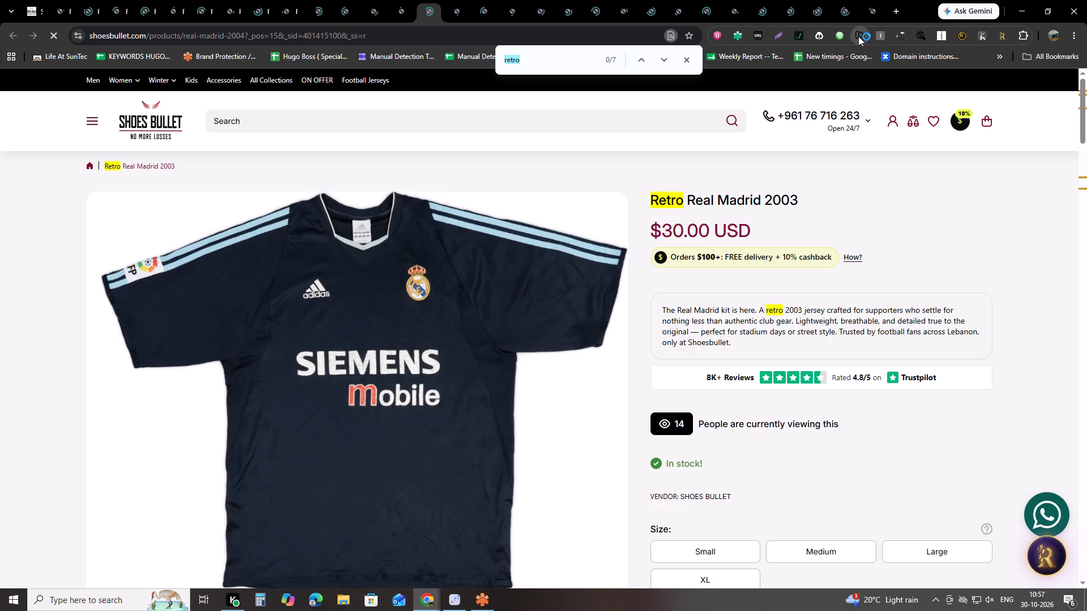
pyautogui.scroll(-1, 852, 45)
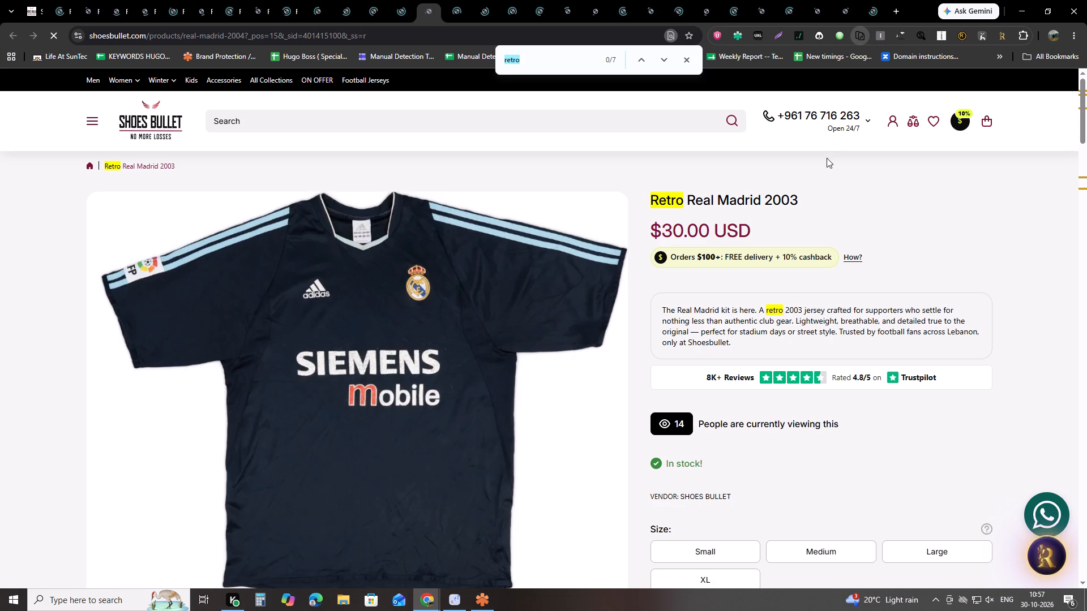
pyautogui.scroll(-2, 825, 160)
pyautogui.scroll(2, 825, 161)
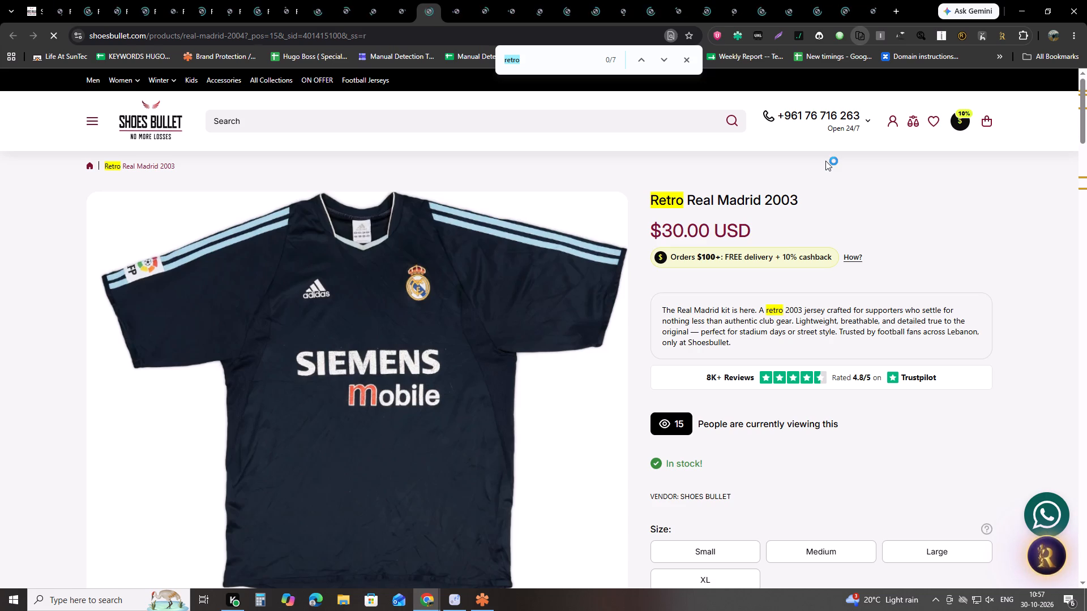
pyautogui.scroll(-1, 825, 161)
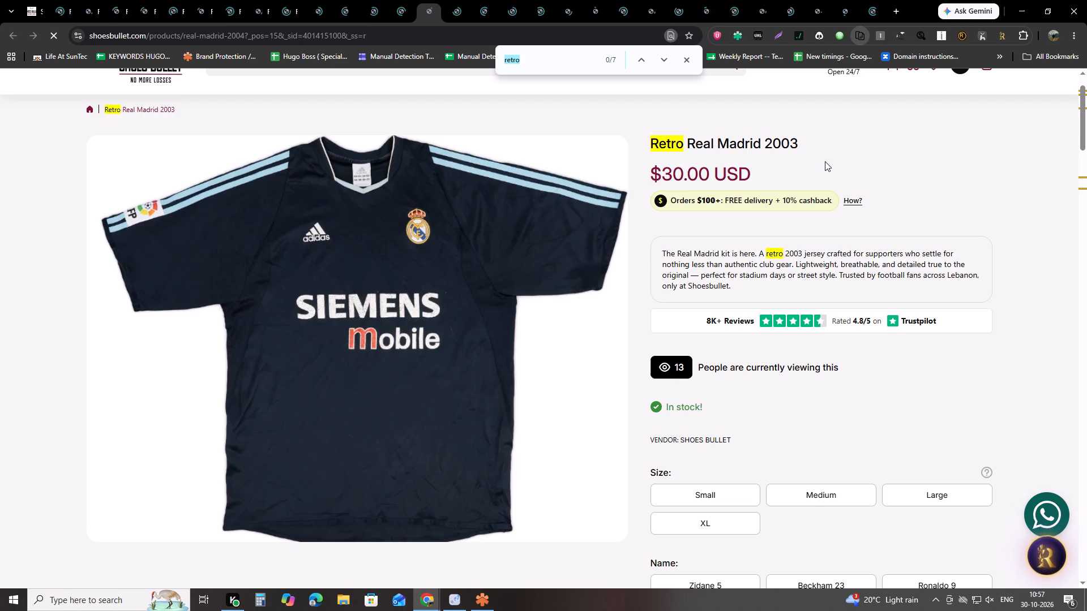
pyautogui.scroll(-1, 823, 162)
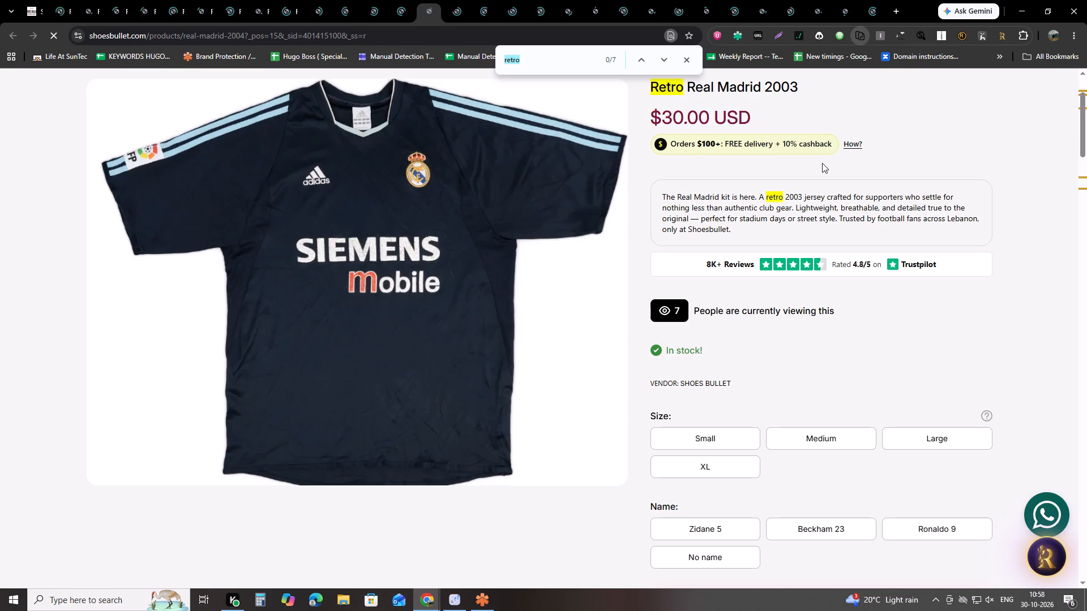
pyautogui.scroll(1, 822, 163)
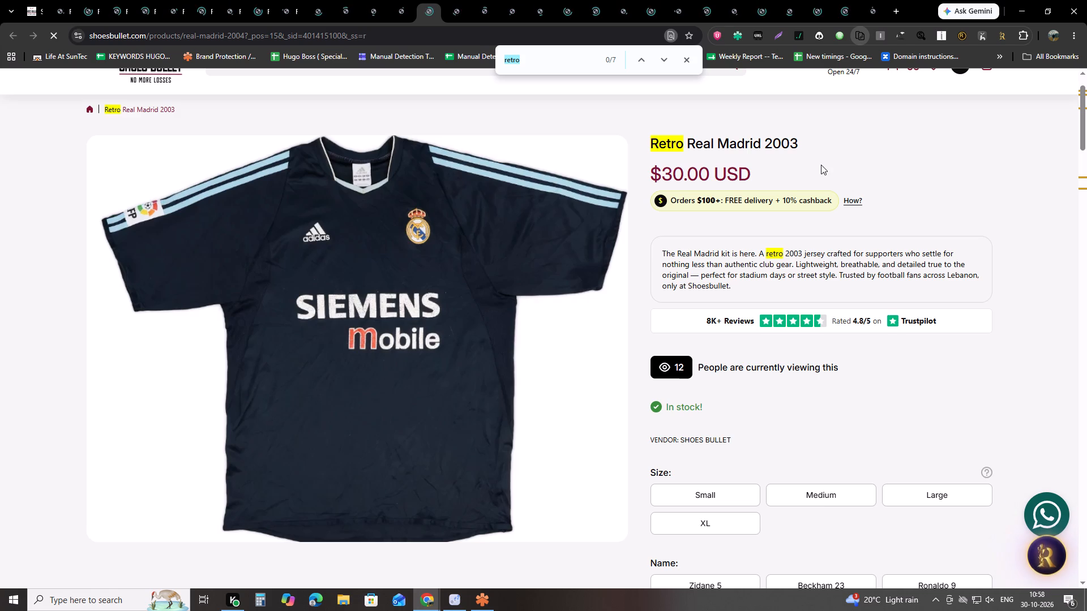
# Check the 2002/03, 2011/12 and 2000/01 listings, and go back through the open pages to the 00/01 long sleeve home listing.
pyautogui.click(798, 13)
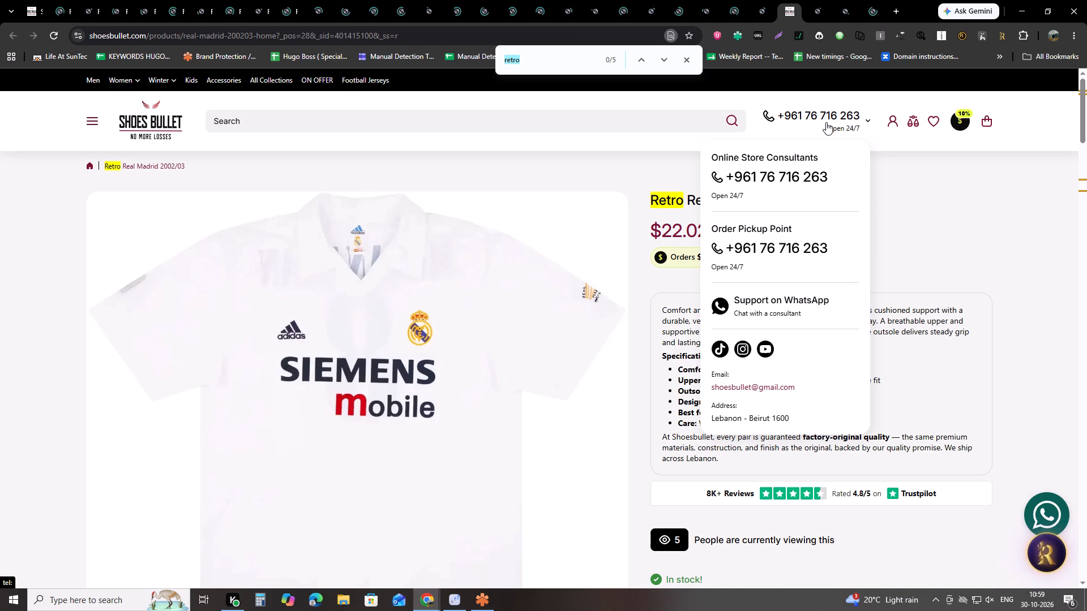
pyautogui.hotkey('ctrl', 'Tab')
pyautogui.click(545, 0)
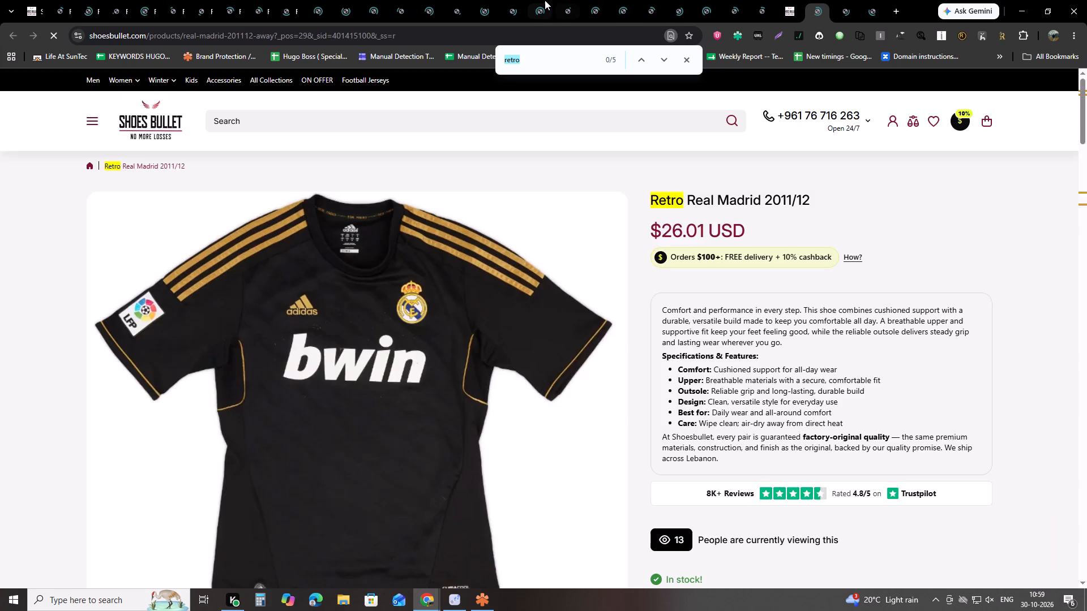
pyautogui.hotkey('ctrl', 'Tab')
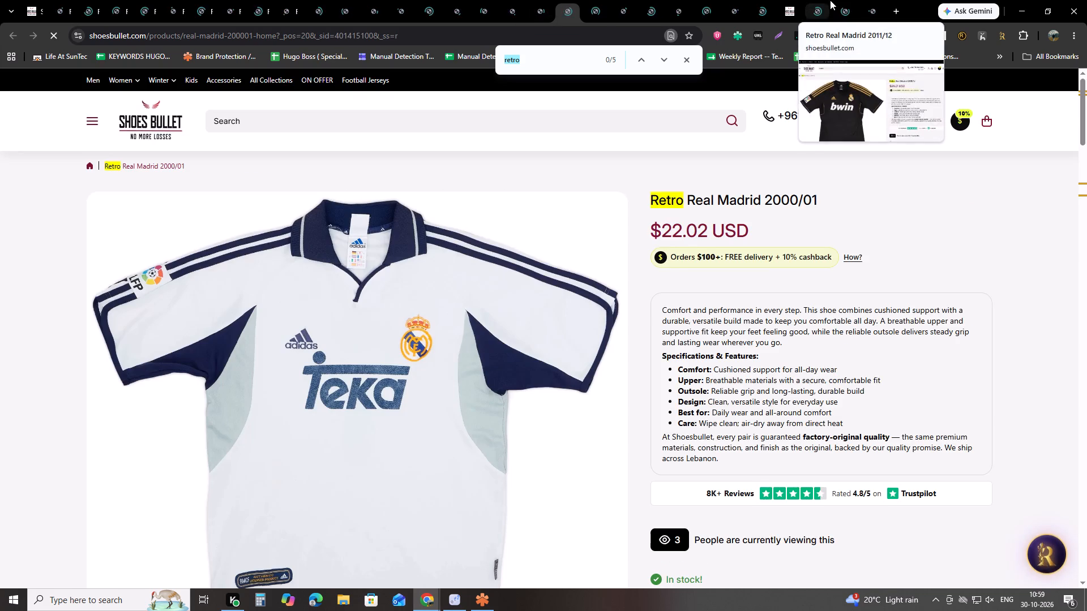
pyautogui.hotkey('ctrl', 'shift', 'Tab')
pyautogui.hotkey('ctrl', 'shift', 'Tab')
pyautogui.hotkey('ctrl', 'shift', 'Tab')
pyautogui.hotkey('ctrl', 'shift', 'Tab')
pyautogui.hotkey('ctrl', 'shift', 'Tab')
pyautogui.hotkey('ctrl', 'shift', 'Tab')
pyautogui.hotkey('ctrl', 'shift', 'Tab')
pyautogui.hotkey('ctrl', 'shift', 'Tab')
pyautogui.hotkey('ctrl', 'shift', 'Tab')
pyautogui.hotkey('ctrl', 'shift', 'Tab')
pyautogui.hotkey('ctrl', 'shift', 'Tab')
pyautogui.hotkey('ctrl', 'shift', 'Tab')
pyautogui.hotkey('ctrl', 'shift', 'Tab')
pyautogui.hotkey('ctrl', 'shift', 'Tab')
pyautogui.hotkey('ctrl', 'shift', 'Tab')
pyautogui.hotkey('ctrl', 'shift', 'Tab')
pyautogui.hotkey('ctrl', 'shift', 'Tab')
pyautogui.hotkey('ctrl', 'shift', 'Tab')
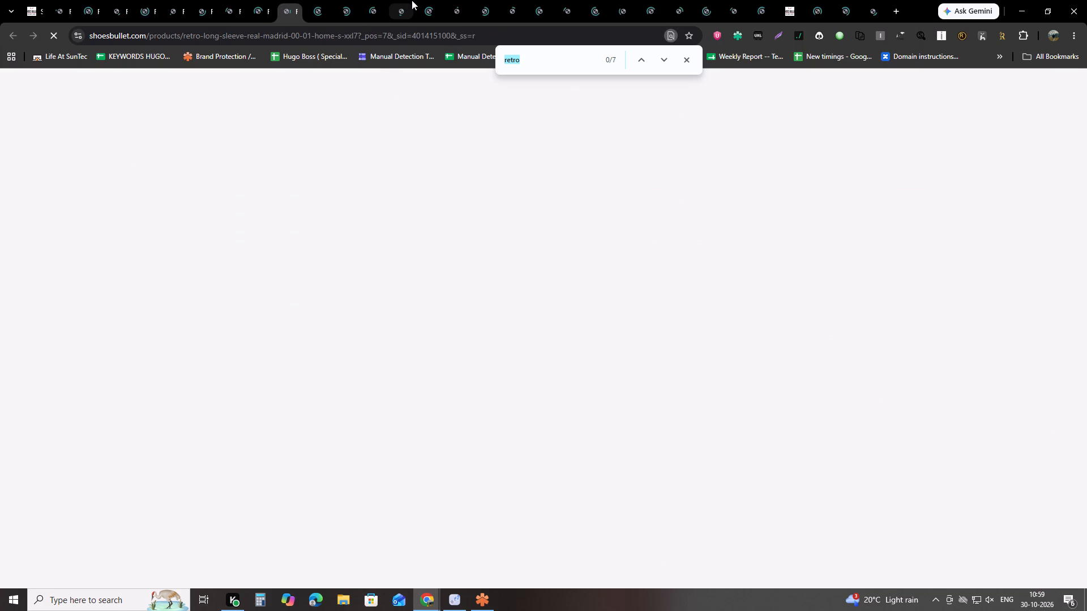
# Check the open listing pages for loaded content from the 2006/07 Third onward, ending at the "real madrid retro" search results.
pyautogui.hotkey('ctrl', 'Tab')
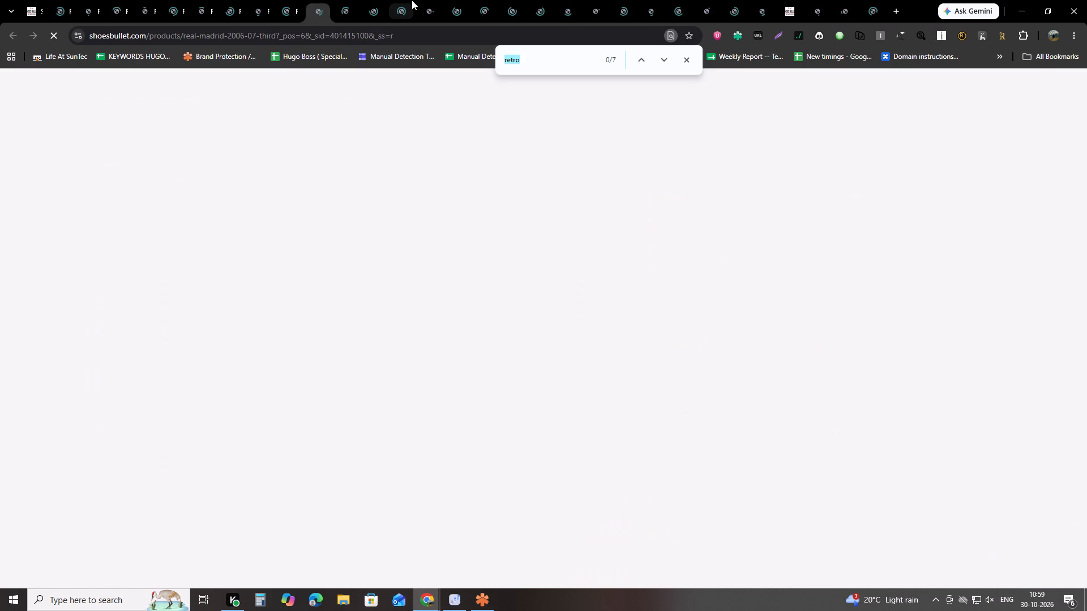
pyautogui.hotkey('ctrl', 'Tab')
pyautogui.hotkey('ctrl', 'Tab')
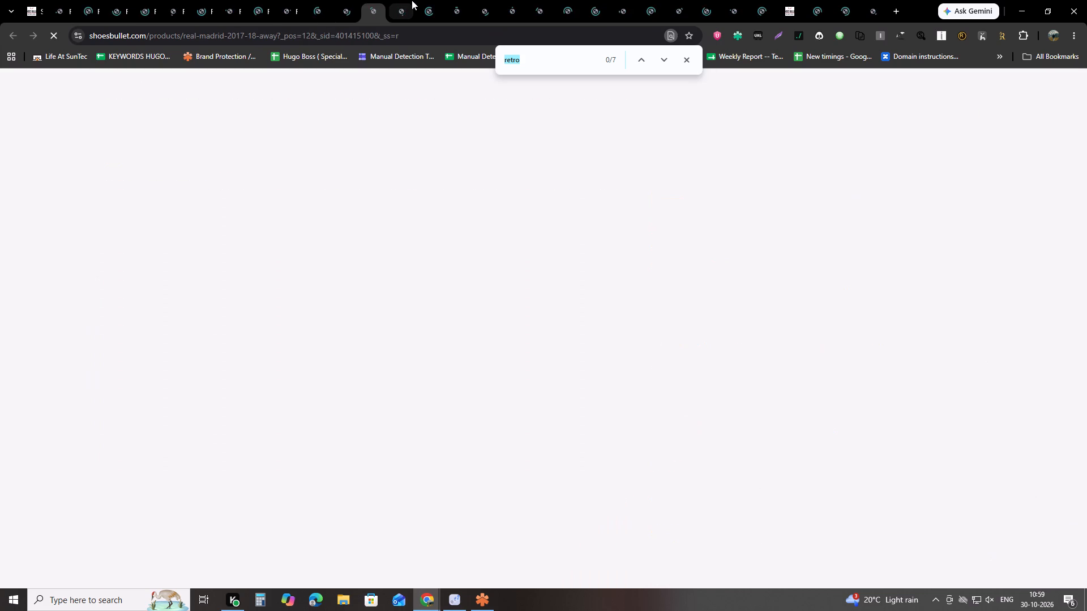
pyautogui.hotkey('ctrl', 'Tab')
pyautogui.hotkey('ctrl', 'Tab')
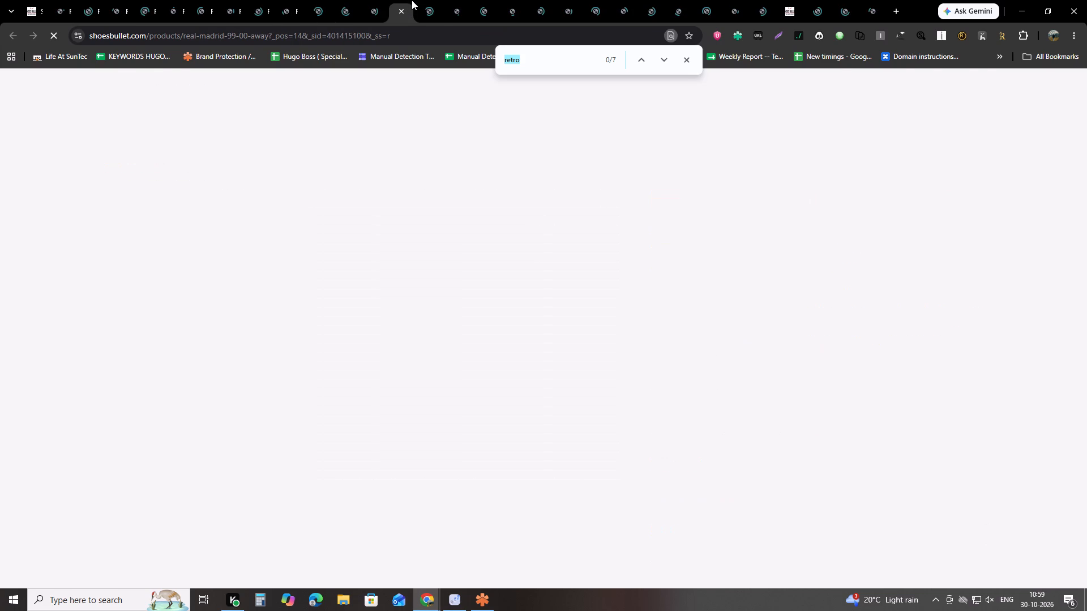
pyautogui.hotkey('ctrl', 'Tab')
pyautogui.hotkey('ctrl', 'Tab')
pyautogui.hotkey('ctrl', 'Tab')
pyautogui.hotkey('ctrl', 'Tab')
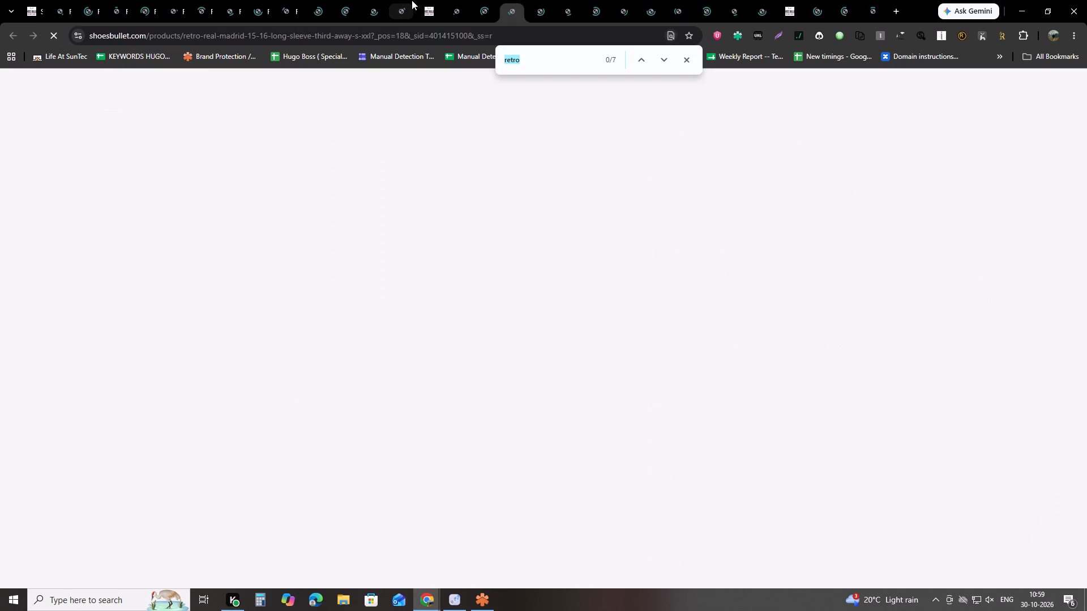
pyautogui.hotkey('ctrl', 'Tab')
pyautogui.hotkey('ctrl', 'Tab')
pyautogui.hotkey('ctrl', 'Tab')
pyautogui.hotkey('ctrl', 'Tab')
pyautogui.hotkey('ctrl', 'Tab')
pyautogui.hotkey('ctrl', 'Tab')
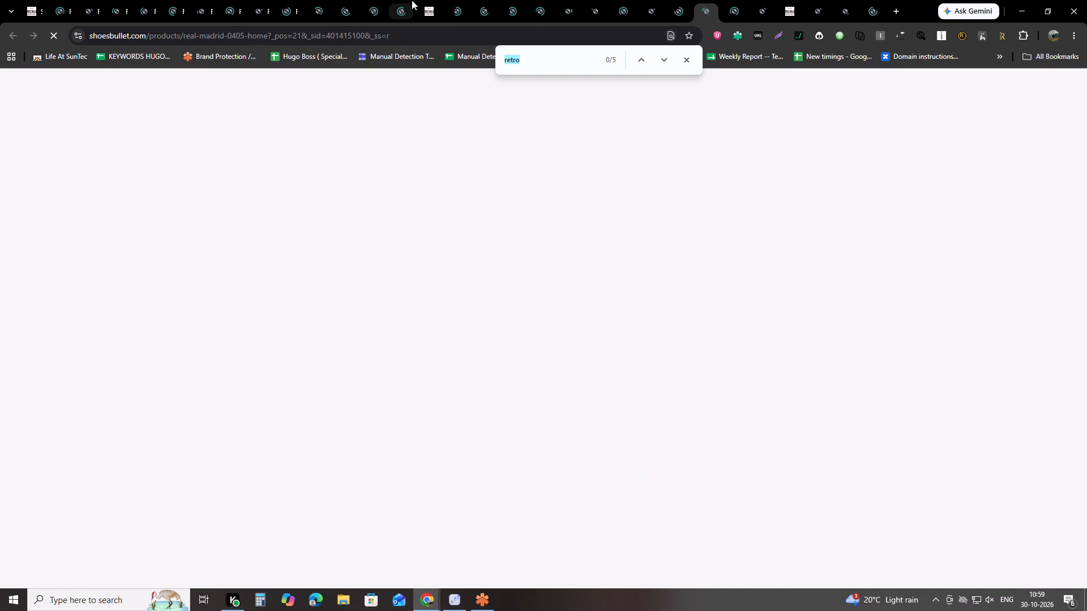
pyautogui.hotkey('ctrl', 'Tab')
pyautogui.hotkey('ctrl', 'Tab')
pyautogui.hotkey('ctrl', 'Tab')
pyautogui.hotkey('ctrl', 'Tab')
pyautogui.hotkey('ctrl', 'Tab')
pyautogui.hotkey('ctrl', 'Tab')
pyautogui.hotkey('ctrl', 'Tab')
pyautogui.hotkey('ctrl', 'Tab')
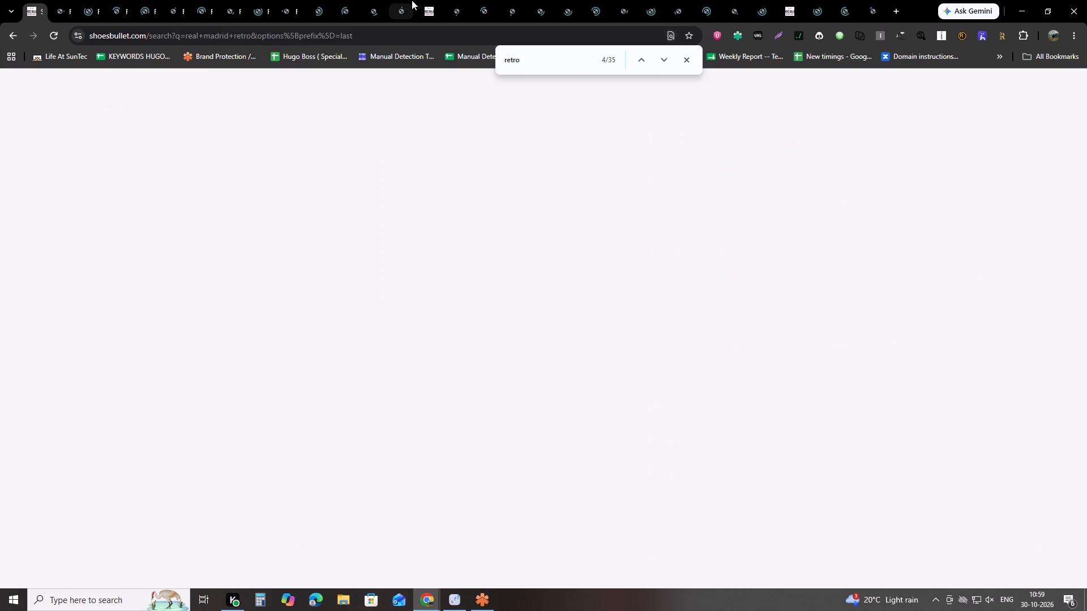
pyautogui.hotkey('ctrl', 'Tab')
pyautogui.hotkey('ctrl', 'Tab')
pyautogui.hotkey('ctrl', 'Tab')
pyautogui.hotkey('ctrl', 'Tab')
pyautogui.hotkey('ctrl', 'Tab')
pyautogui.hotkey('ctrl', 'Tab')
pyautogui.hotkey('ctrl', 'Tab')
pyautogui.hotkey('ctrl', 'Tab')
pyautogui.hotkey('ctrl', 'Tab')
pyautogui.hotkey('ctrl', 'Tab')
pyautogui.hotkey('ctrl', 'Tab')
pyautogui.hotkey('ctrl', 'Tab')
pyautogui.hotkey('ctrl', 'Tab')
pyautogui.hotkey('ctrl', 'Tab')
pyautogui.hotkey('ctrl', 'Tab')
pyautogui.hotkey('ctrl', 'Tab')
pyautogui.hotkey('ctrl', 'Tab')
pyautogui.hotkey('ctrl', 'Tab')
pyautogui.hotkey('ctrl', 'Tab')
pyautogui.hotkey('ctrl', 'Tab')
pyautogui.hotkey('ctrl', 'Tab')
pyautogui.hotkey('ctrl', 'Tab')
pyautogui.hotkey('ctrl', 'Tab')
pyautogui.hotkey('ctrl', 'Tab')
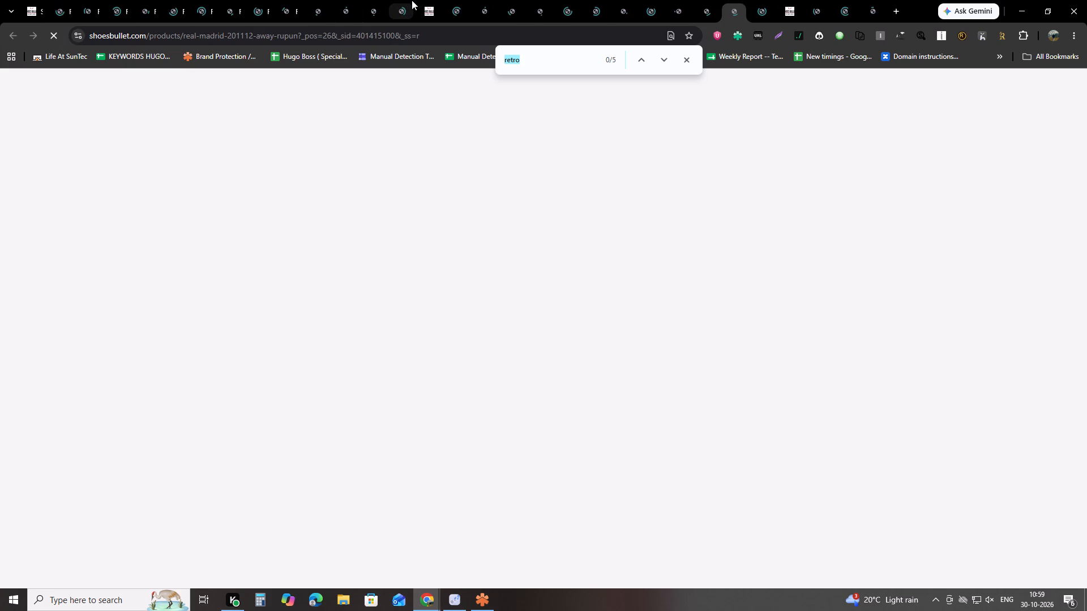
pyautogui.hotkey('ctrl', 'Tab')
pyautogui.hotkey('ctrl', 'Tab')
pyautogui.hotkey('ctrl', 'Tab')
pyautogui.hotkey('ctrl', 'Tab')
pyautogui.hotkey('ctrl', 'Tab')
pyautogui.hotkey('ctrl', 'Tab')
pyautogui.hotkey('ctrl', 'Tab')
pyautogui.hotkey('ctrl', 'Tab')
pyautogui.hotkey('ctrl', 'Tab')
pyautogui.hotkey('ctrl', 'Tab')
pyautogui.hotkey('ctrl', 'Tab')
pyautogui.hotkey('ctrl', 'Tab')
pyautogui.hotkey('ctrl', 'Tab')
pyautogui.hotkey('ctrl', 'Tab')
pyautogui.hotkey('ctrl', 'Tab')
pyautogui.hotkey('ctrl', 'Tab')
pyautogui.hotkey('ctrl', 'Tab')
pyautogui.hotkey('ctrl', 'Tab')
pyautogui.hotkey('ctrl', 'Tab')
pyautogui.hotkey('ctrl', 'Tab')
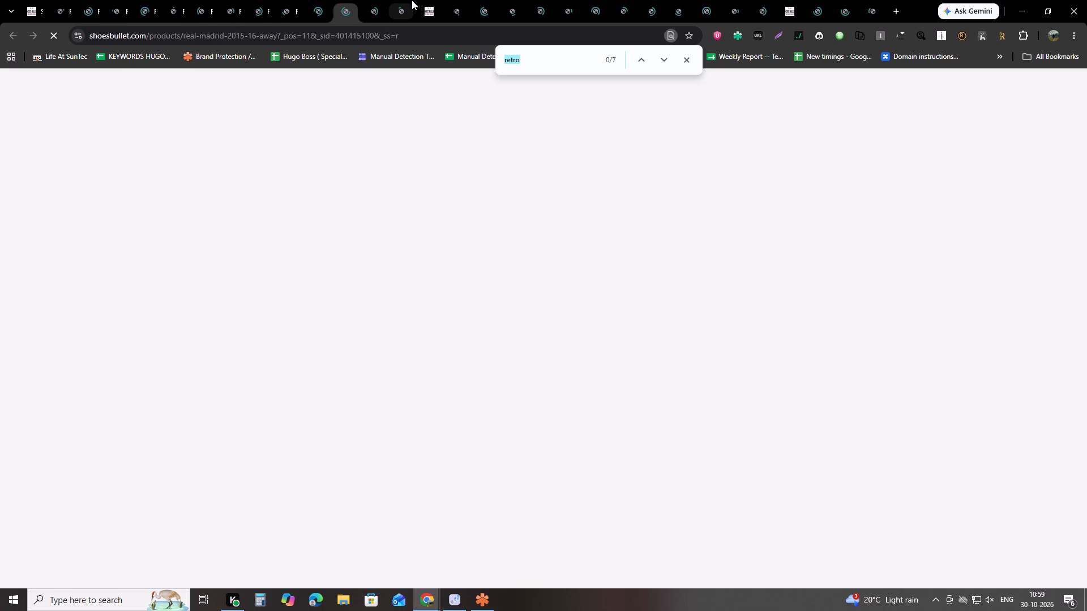
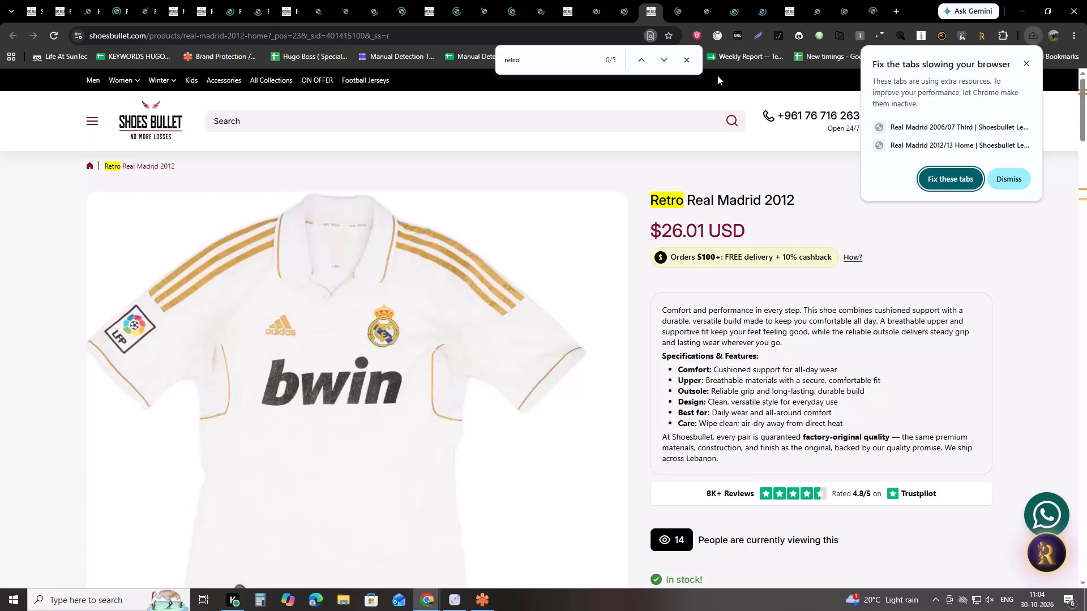
# Make the resource-heavy Real Madrid 2006/07 Third and 2012/13 Home listing pages inactive to improve browser performance.
pyautogui.scroll(-1, 717, 75)
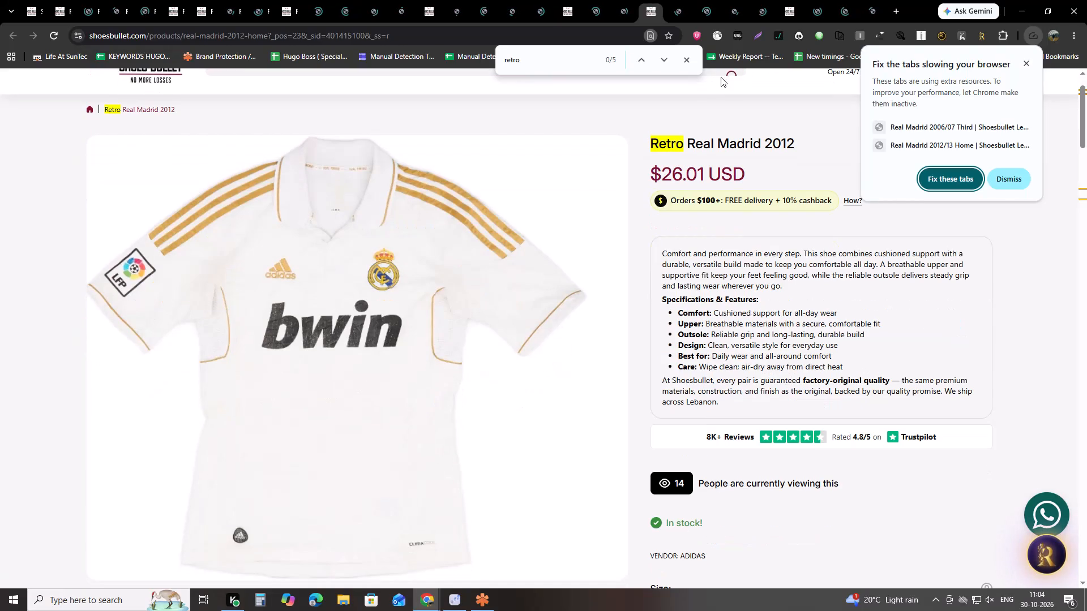
pyautogui.click(944, 182)
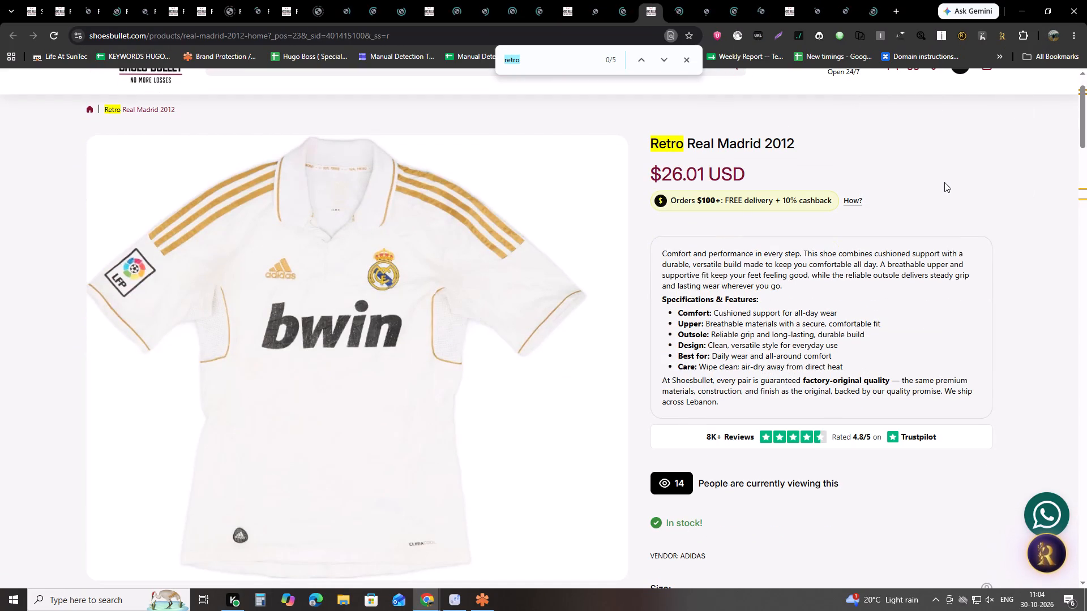
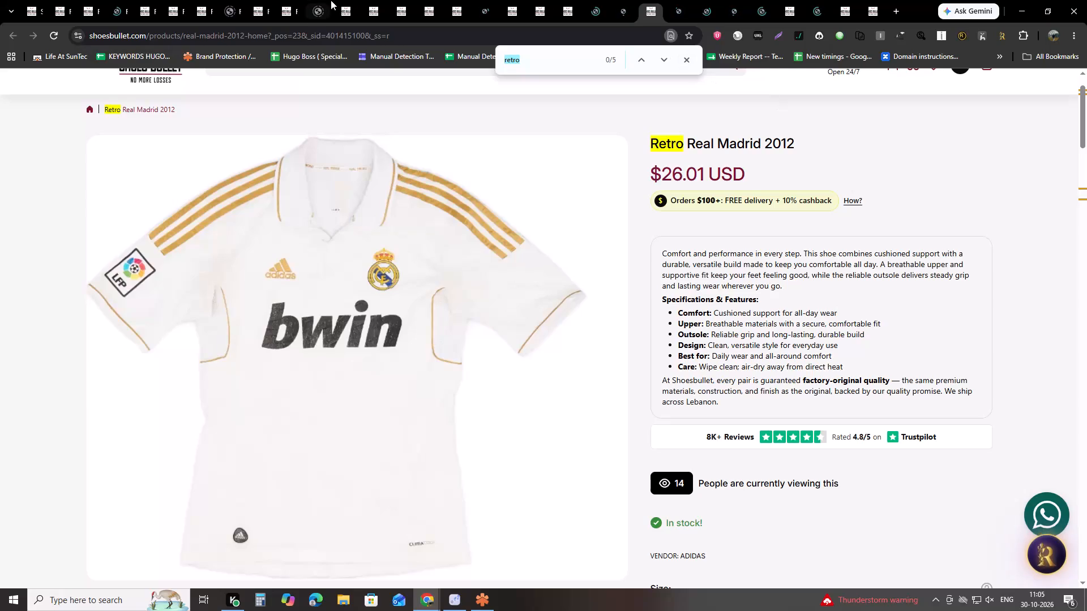
# Return to the Retro Real Madrid Long sleeve 06/07 home listing and dismiss the in-page search for "retro".
pyautogui.click(329, 0)
pyautogui.click(236, 0)
pyautogui.click(108, 0)
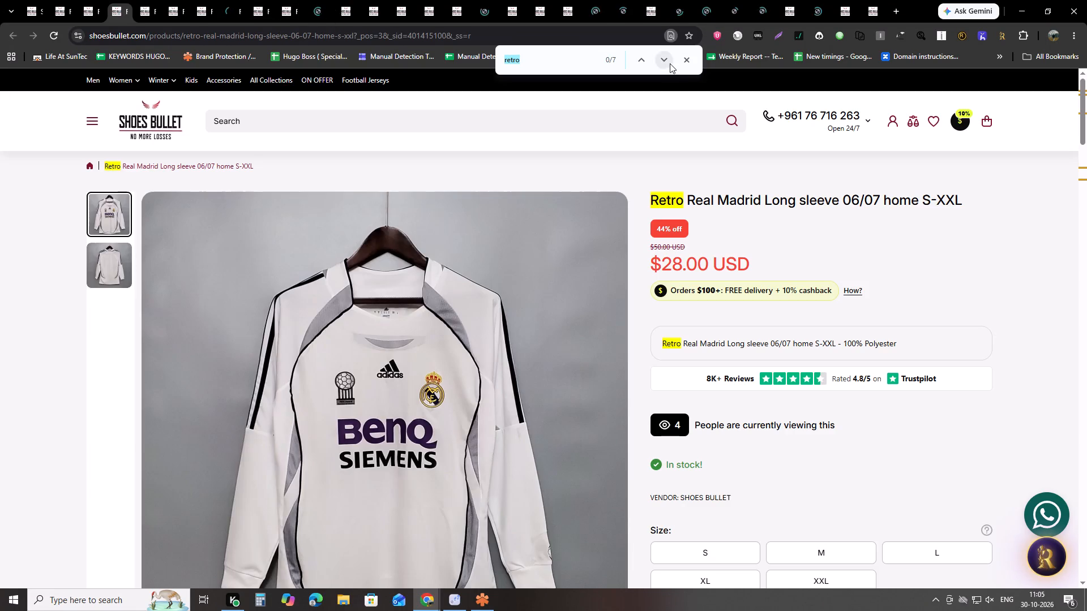
pyautogui.click(682, 63)
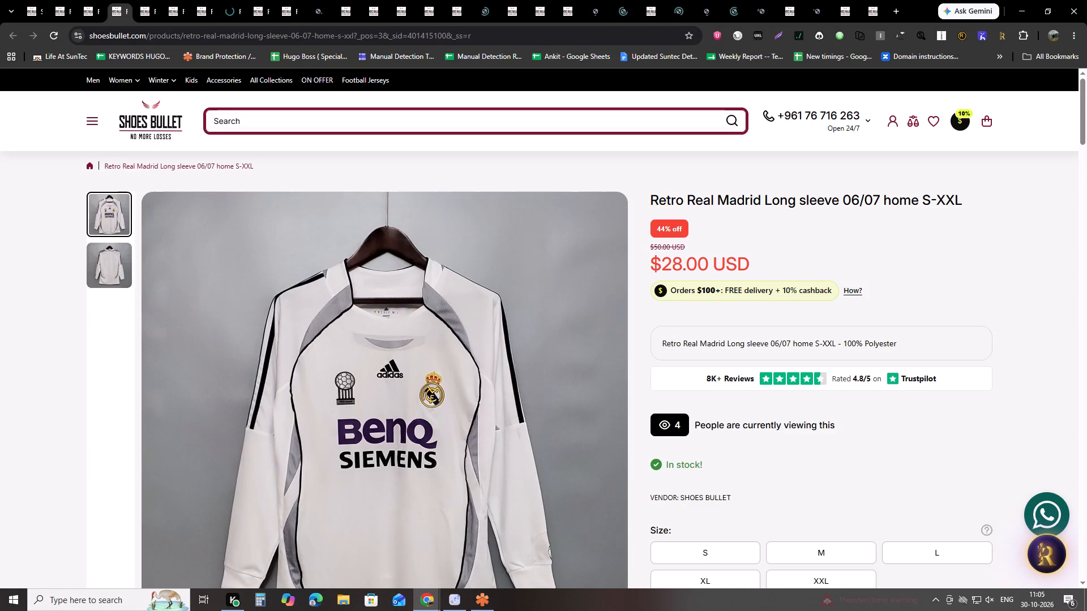
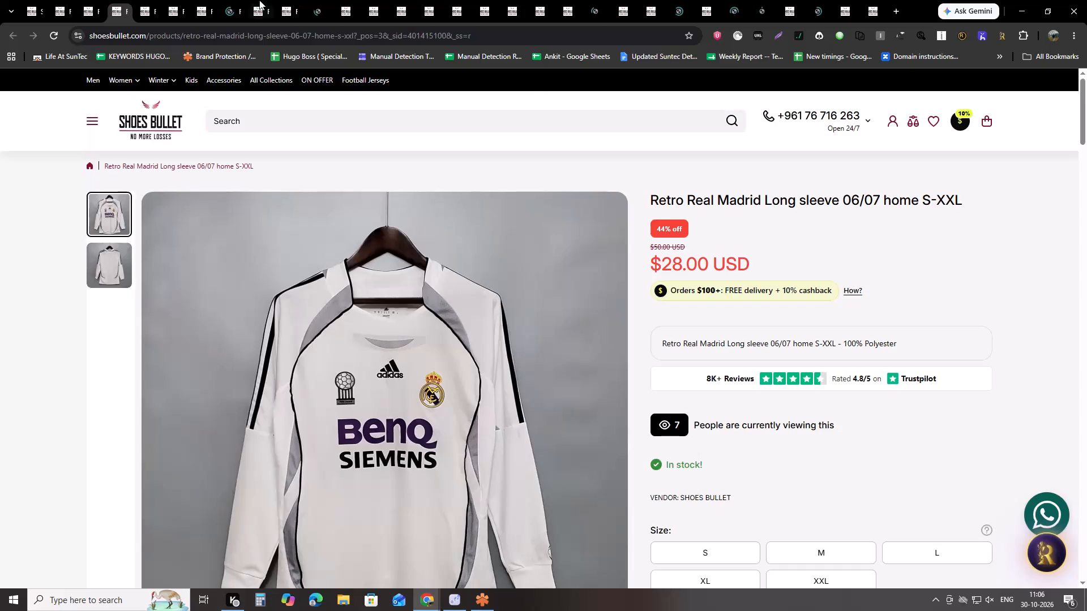
# Check whether the still-loading Retro Real Madrid 2012/13 and 2006/07 Third listings have finished loading.
pyautogui.click(320, 0)
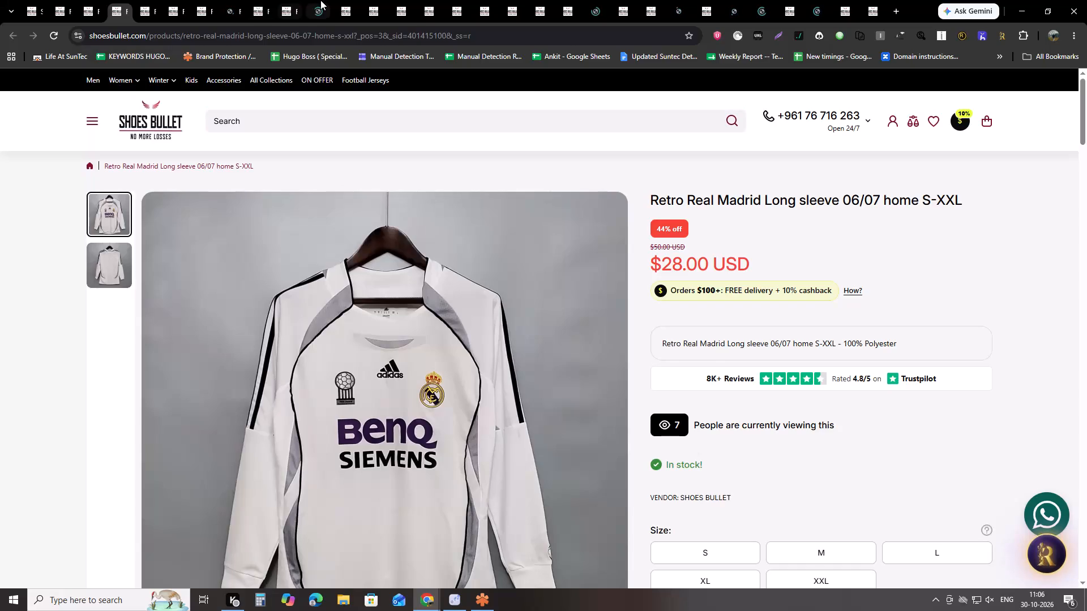
pyautogui.hotkey('ctrl', 'shift', 'Tab')
pyautogui.hotkey('ctrl', 'shift', 'Tab')
pyautogui.hotkey('ctrl', 'shift', 'Tab')
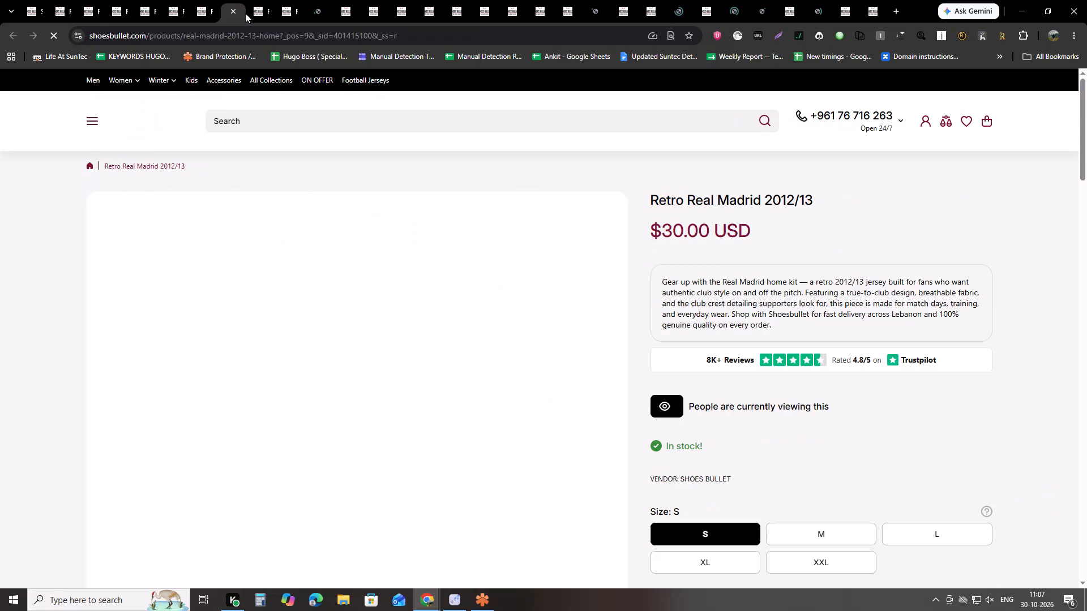
pyautogui.hotkey('ctrl', 'Tab')
pyautogui.hotkey('ctrl', 'Tab')
pyautogui.hotkey('ctrl', 'Tab')
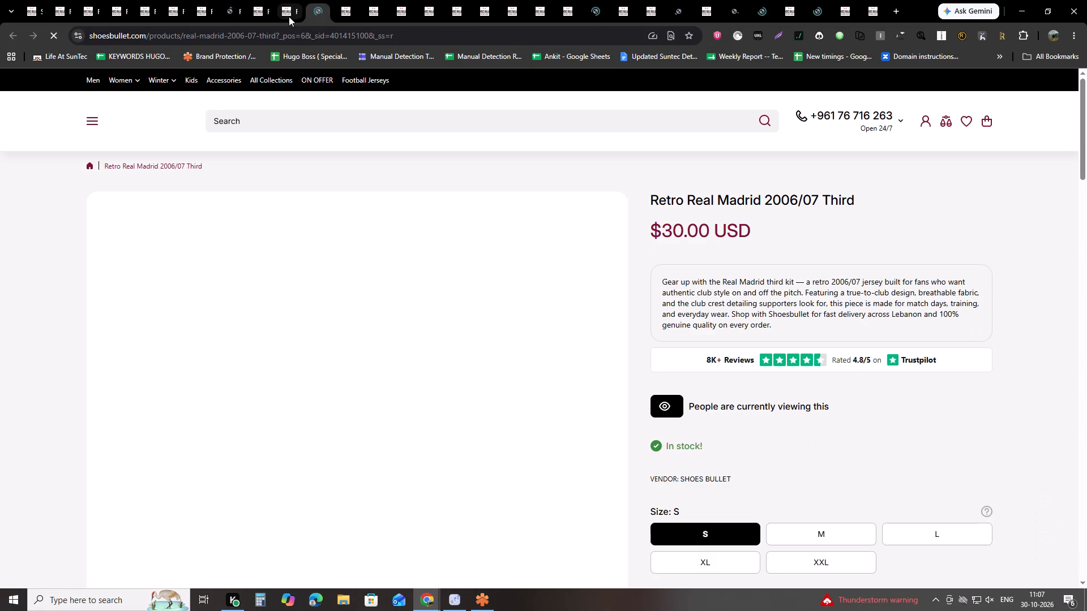
# Check page loading on the remaining listings, including Retro Real Madrid 2003, both 2011/12 shirts and the 2017 Third.
pyautogui.click(677, 0)
pyautogui.click(594, 0)
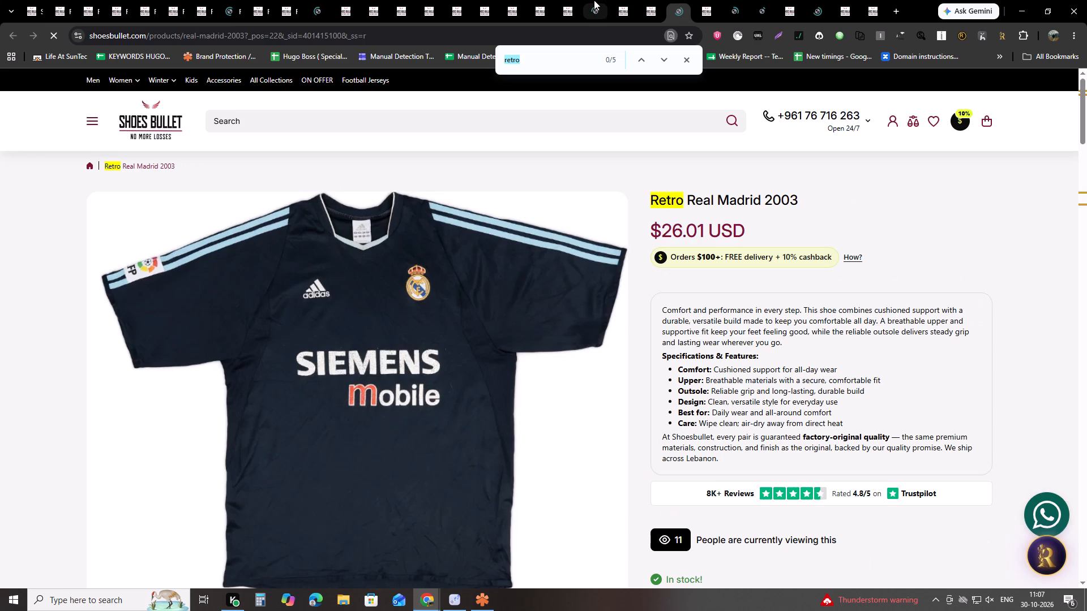
pyautogui.hotkey('ctrl', 'Tab')
pyautogui.hotkey('ctrl', 'Tab')
pyautogui.hotkey('ctrl', 'Tab')
pyautogui.hotkey('ctrl', 'Tab')
pyautogui.hotkey('ctrl', 'Tab')
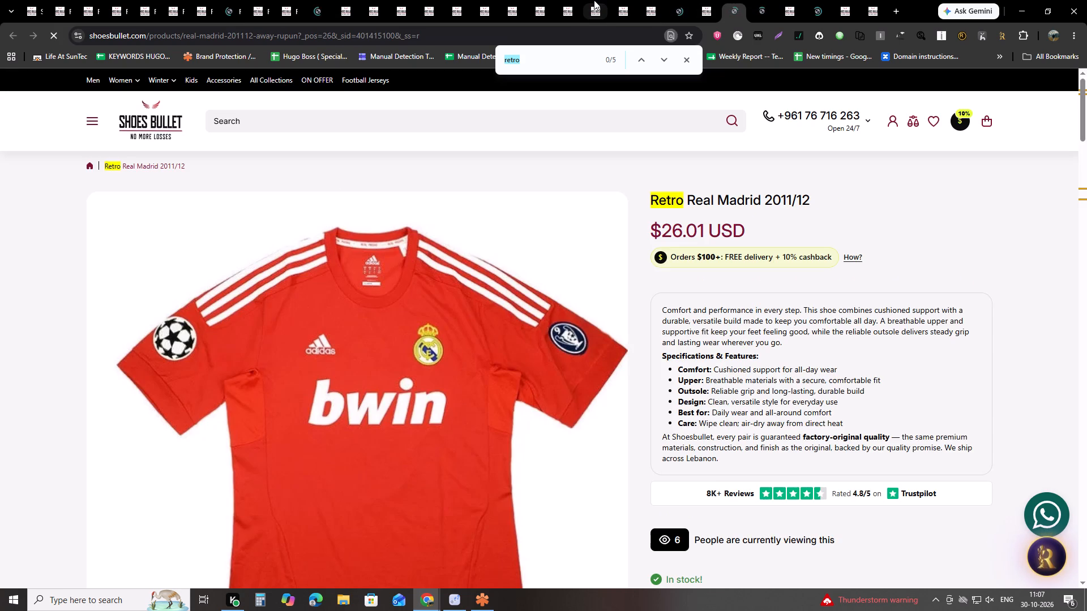
pyautogui.click(747, 0)
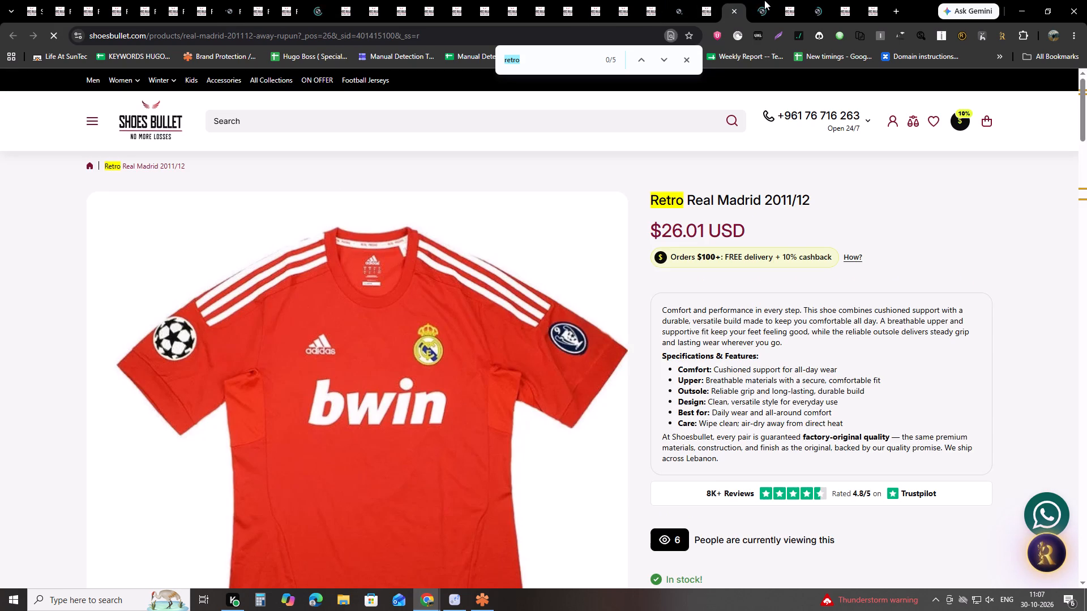
pyautogui.click(764, 0)
pyautogui.click(816, 0)
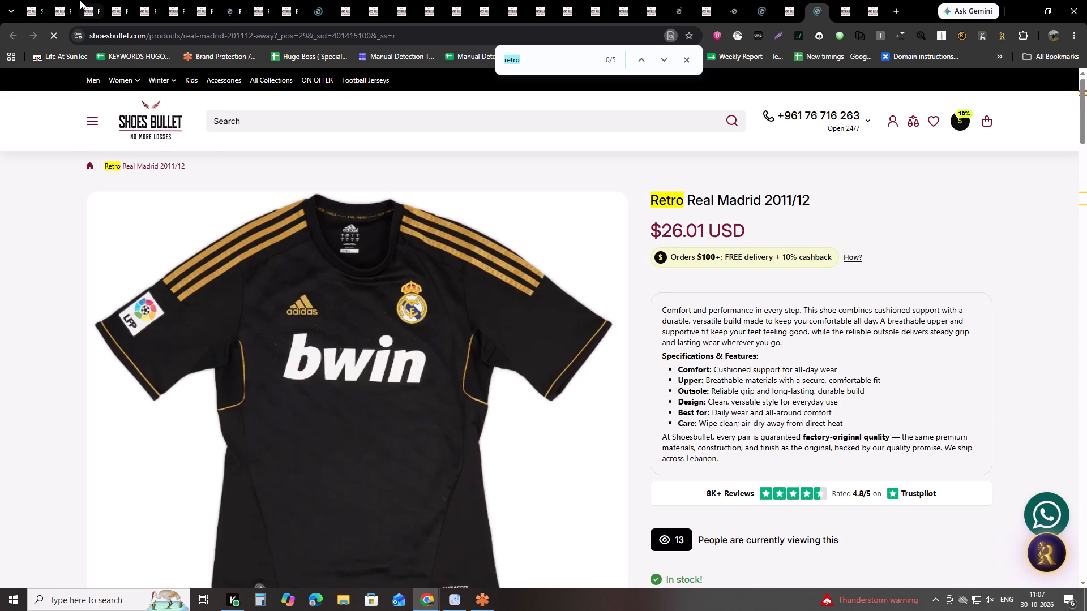
pyautogui.hotkey('ctrl', 'Tab')
pyautogui.hotkey('ctrl', 'Tab')
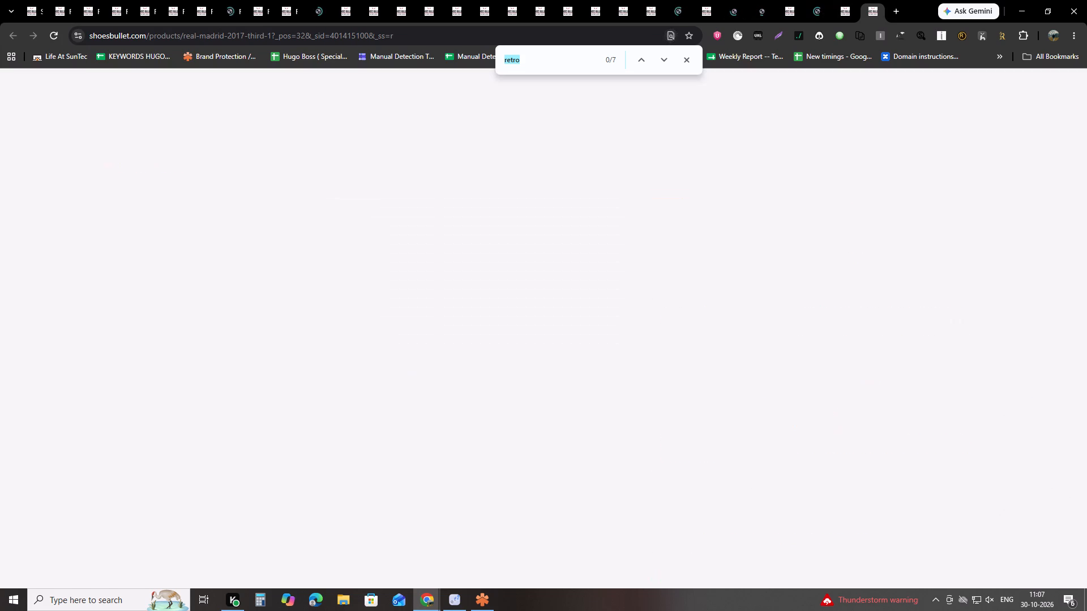
# Return to the Retro Real Madrid 10/11 Long sleeve home listing and open a browser extension there.
pyautogui.hotkey('ctrl', 'Tab')
pyautogui.hotkey('ctrl', 'Tab')
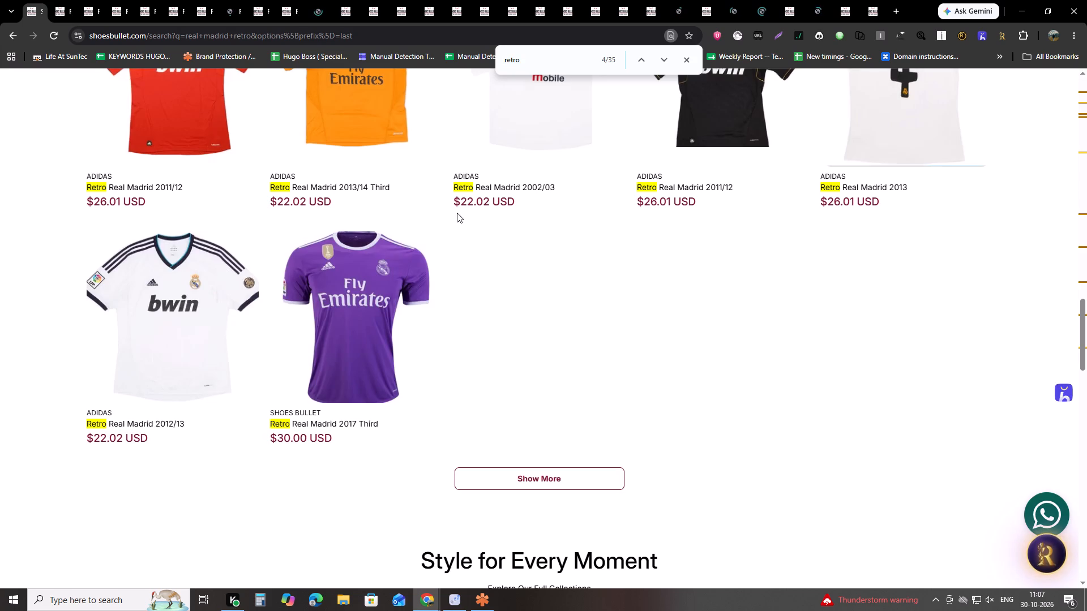
pyautogui.click(866, 30)
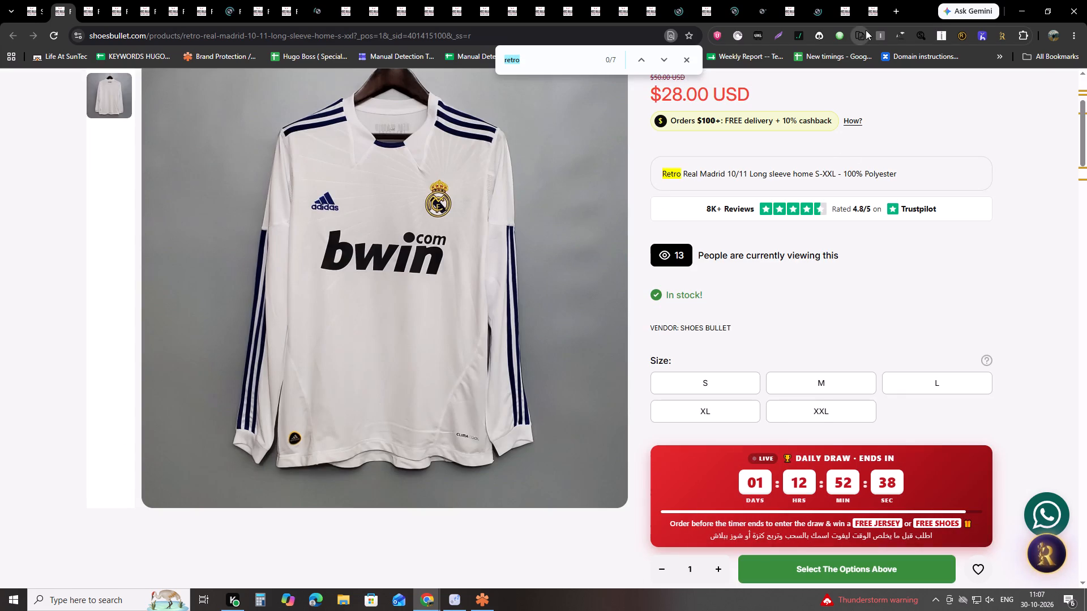
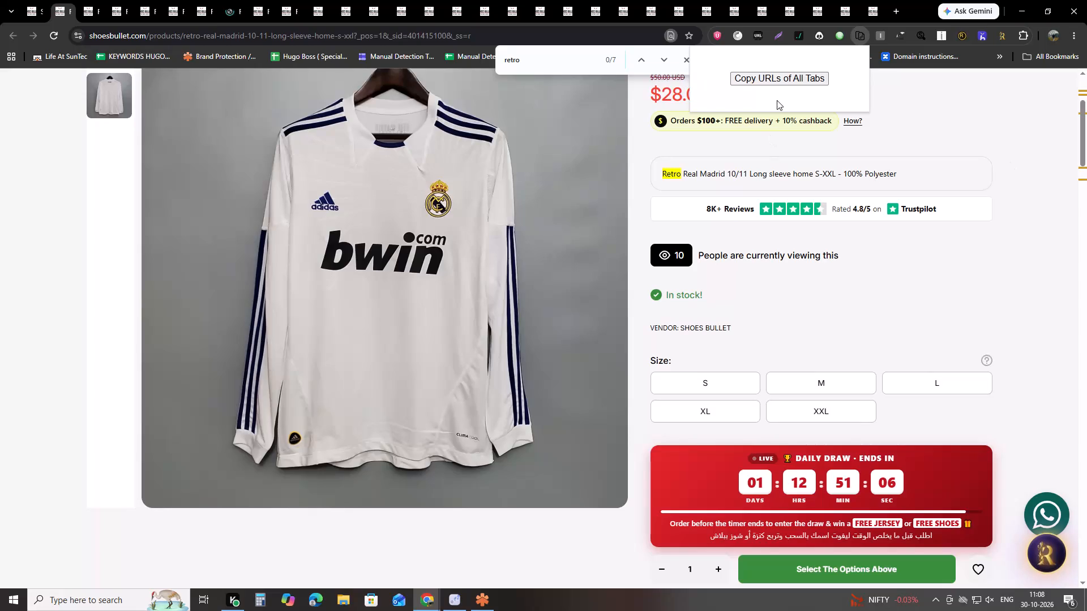
# Copy the URLs of all open tabs with the extension.
pyautogui.tripleClick(777, 83)
# Close all listing tabs that follow the shoesbullet.com search results tab.
pyautogui.click(30, 0)
pyautogui.rightClick(29, 0)
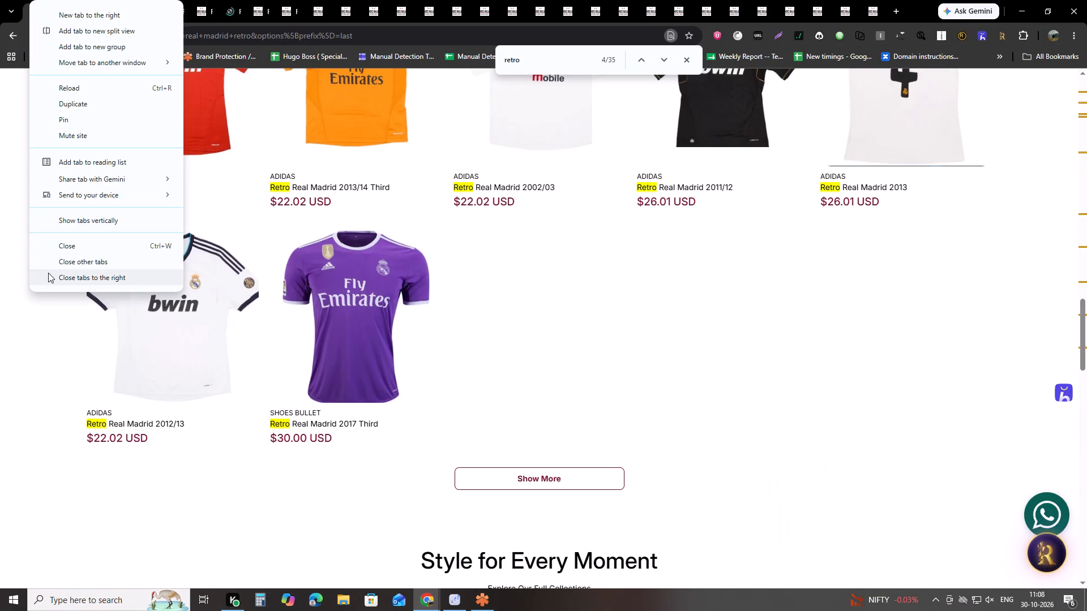
pyautogui.click(48, 273)
# In Manual Detection Records, paste the copied URLs into the Ankit sheet's Link column at row 83067, below the last Shein link.
pyautogui.hotkey('alt', 'Tab')
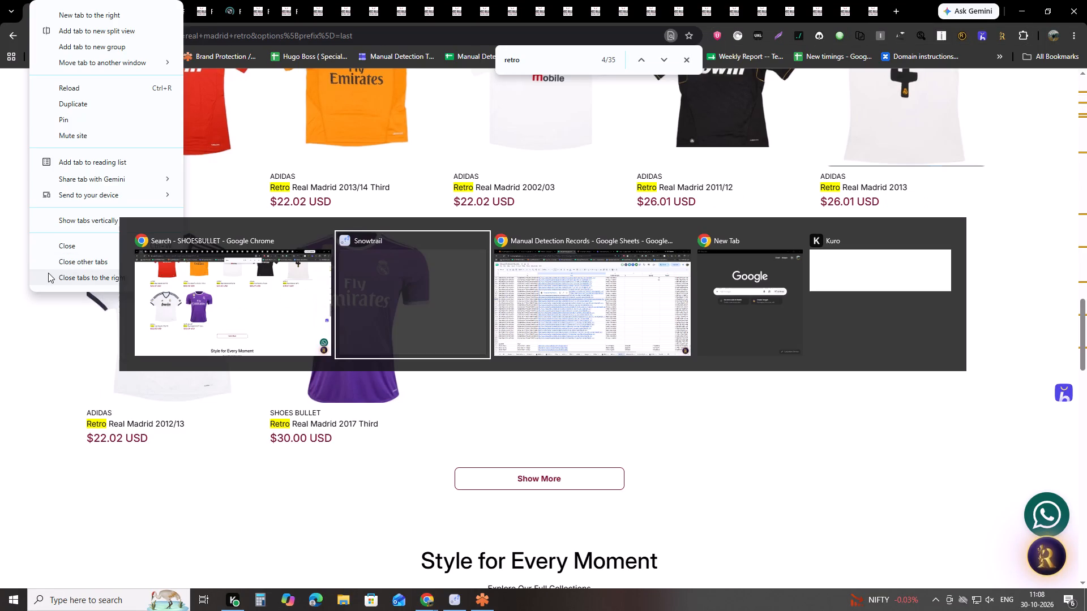
pyautogui.hotkey('alt', 'Tab')
pyautogui.scroll(-8, 469, 367)
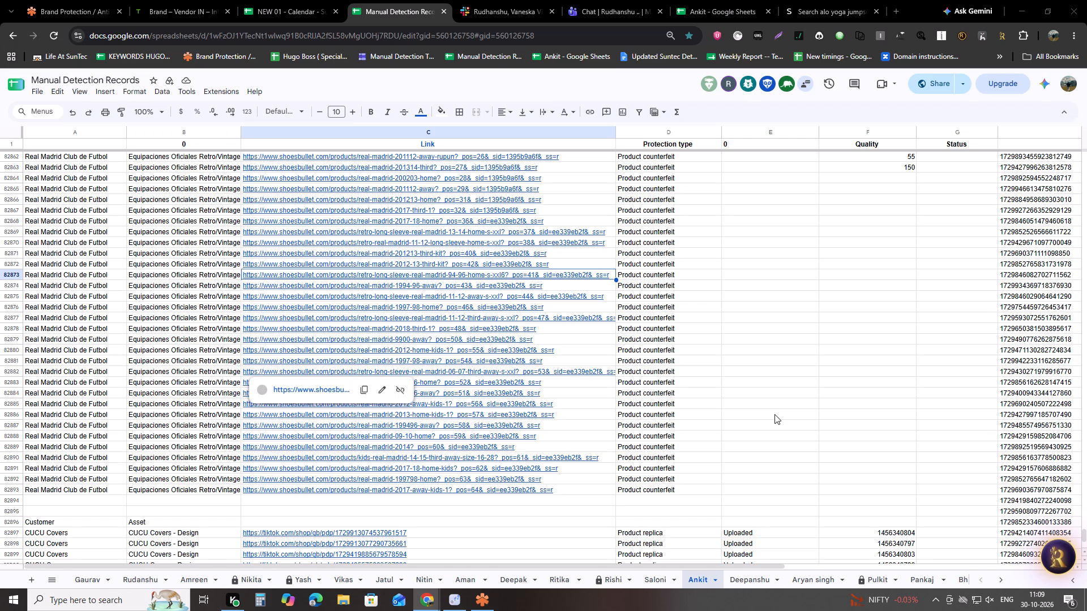
pyautogui.click(824, 399)
pyautogui.hotkey('ctrl', 'Down')
pyautogui.hotkey('ctrl', 'Down')
pyautogui.hotkey('ctrl', 'Down')
pyautogui.hotkey('ctrl', 'Down')
pyautogui.hotkey('ctrl', 'Down')
pyautogui.hotkey('ctrl', 'Down')
pyautogui.hotkey('ctrl', 'Down')
pyautogui.hotkey('ctrl', 'Down')
pyautogui.hotkey('ctrl', 'Down')
pyautogui.hotkey('ctrl', 'Down')
pyautogui.hotkey('ctrl', 'Down')
pyautogui.hotkey('ctrl', 'Down')
pyautogui.hotkey('ctrl', 'Down')
pyautogui.hotkey('ctrl', 'Down')
pyautogui.hotkey('ctrl', 'Down')
pyautogui.hotkey('ctrl', 'Down')
pyautogui.hotkey('ctrl', 'Down')
pyautogui.hotkey('ctrl', 'Down')
pyautogui.hotkey('ctrl', 'Down')
pyautogui.hotkey('ctrl', 'Down')
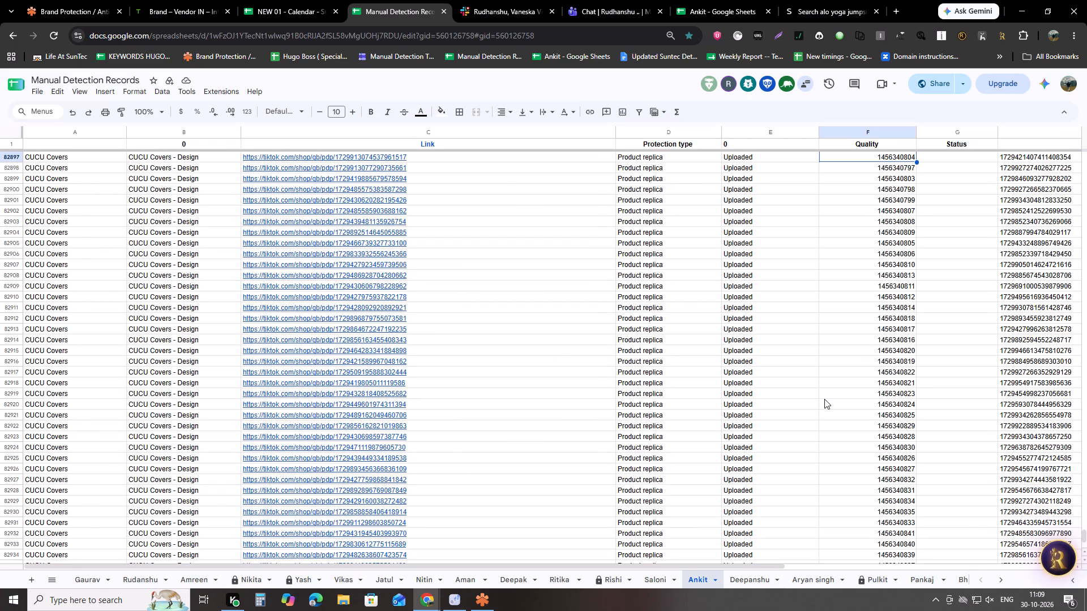
pyautogui.hotkey('ctrl', 'Left')
pyautogui.press('Right')
pyautogui.press('Right')
pyautogui.hotkey('ctrl', 'Up')
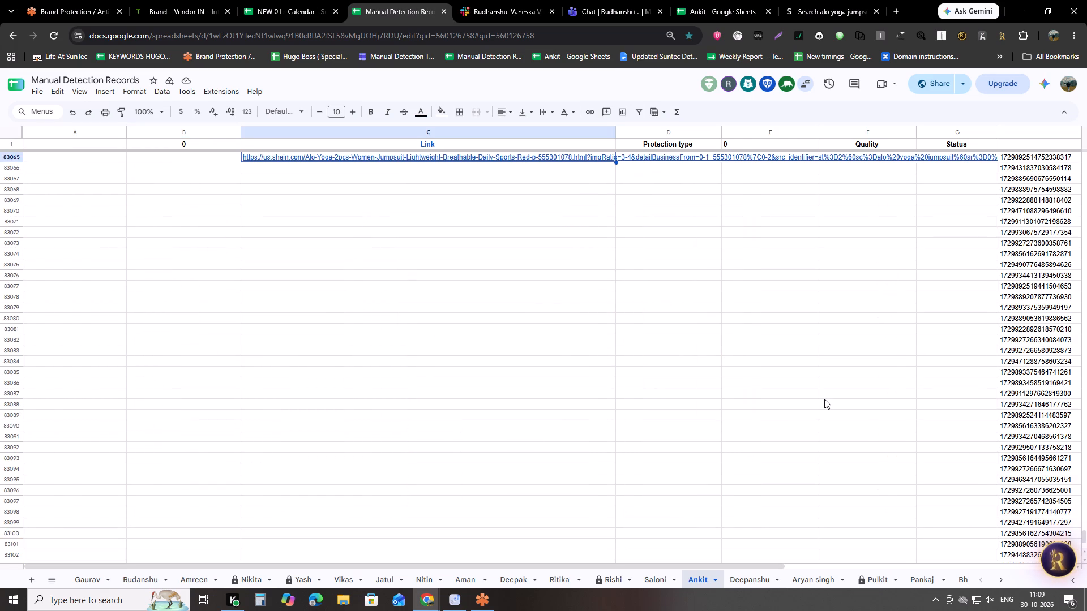
pyautogui.press('Down')
pyautogui.press('Down')
pyautogui.press('Down')
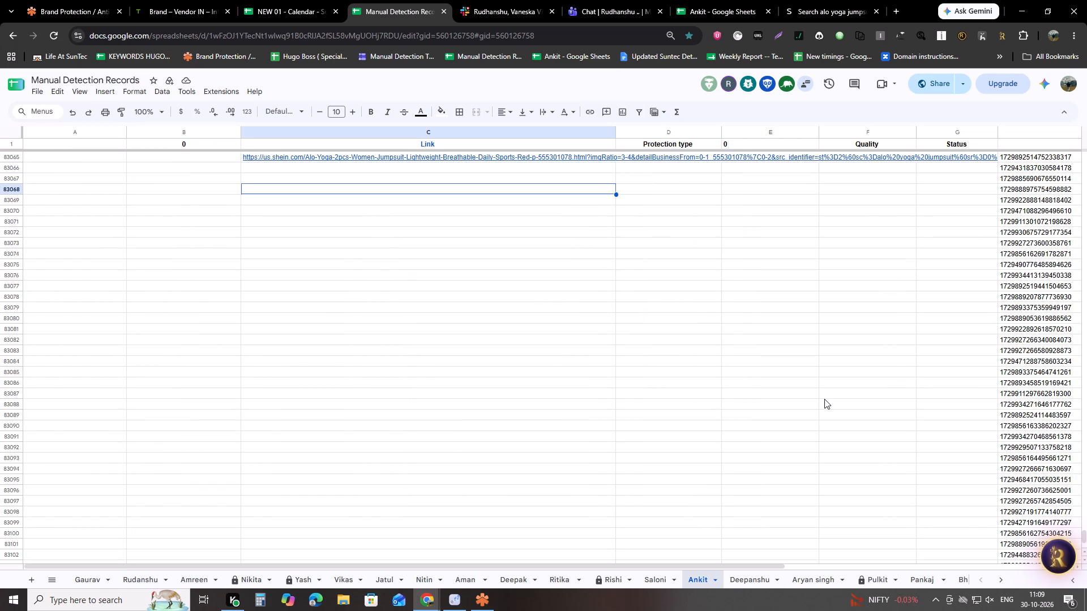
pyautogui.press('Up')
pyautogui.hotkey('ctrl', 'v')
# Delete the shoesbullet.com search-page URL in row 83067, keeping only the product links.
pyautogui.hotkey('ctrl', 'Up')
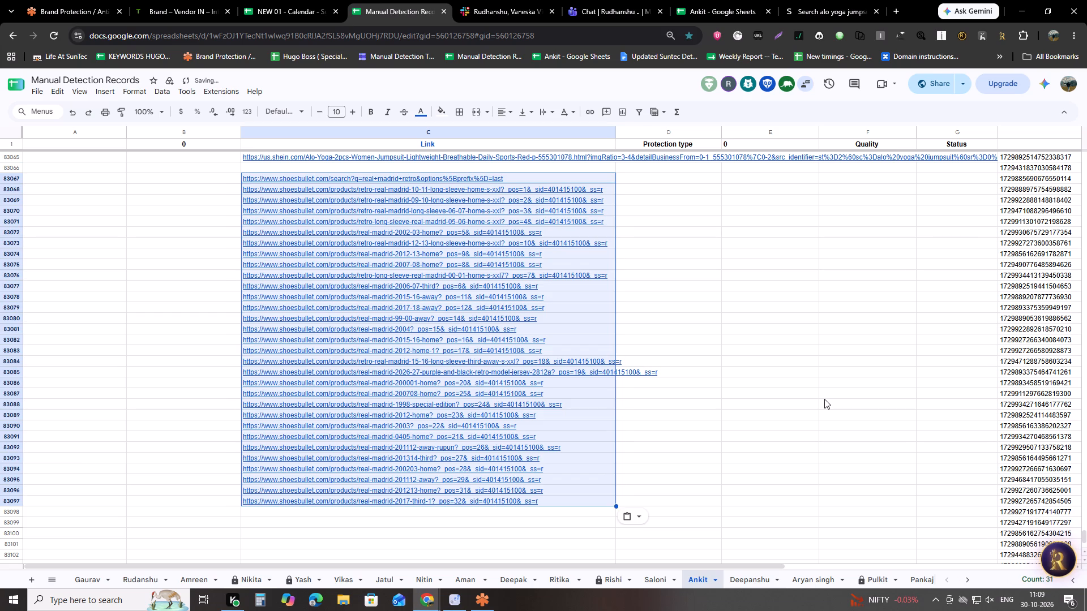
pyautogui.press('Down')
pyautogui.press('Down')
pyautogui.press('Delete')
pyautogui.press('Down')
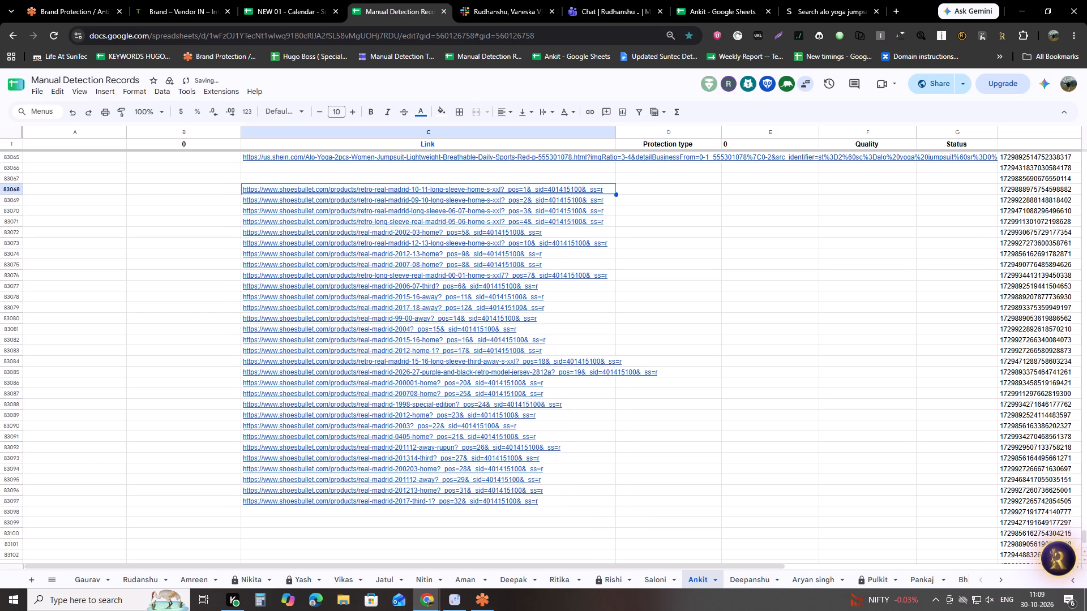
# Open the first pasted link, Retro Real Madrid 10/11 Long sleeve home, to check it, close it, and go to the last pasted link.
pyautogui.hotkey('alt', 'Return')
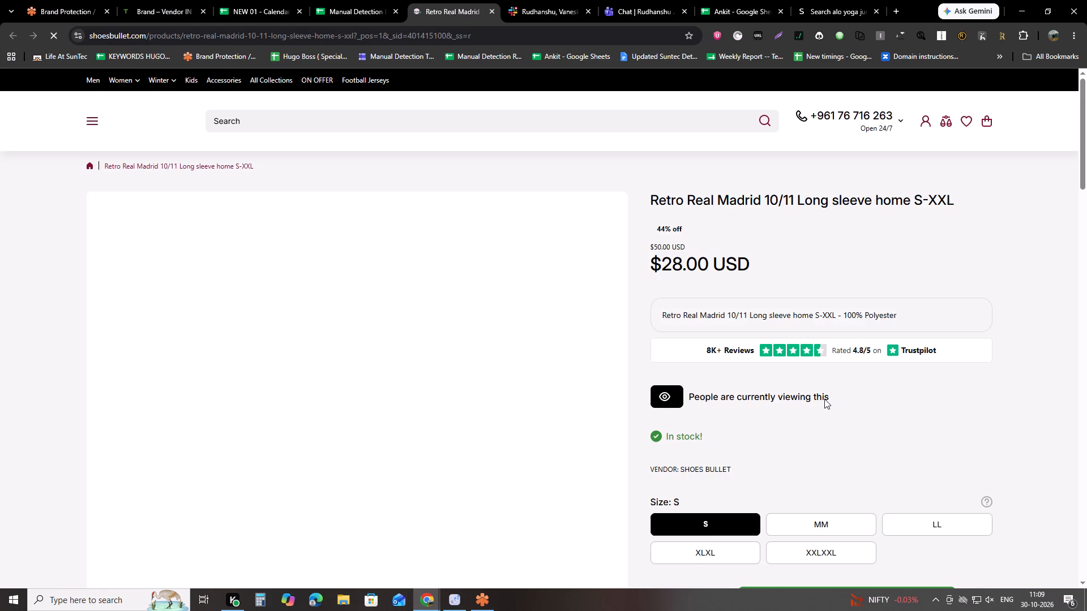
pyautogui.hotkey('ctrl', 'w')
pyautogui.hotkey('ctrl', 'Down')
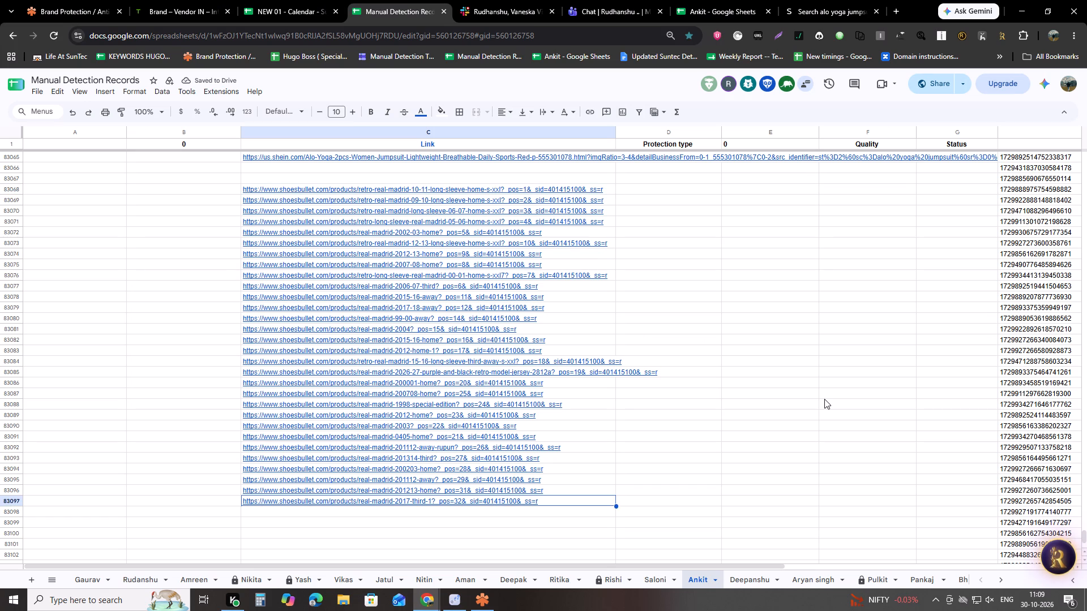
# Return to the shoesbullet.com "real madrid retro" search results and load more products.
pyautogui.hotkey('alt', 'Tab')
pyautogui.scroll(-3, 566, 312)
pyautogui.click(547, 312)
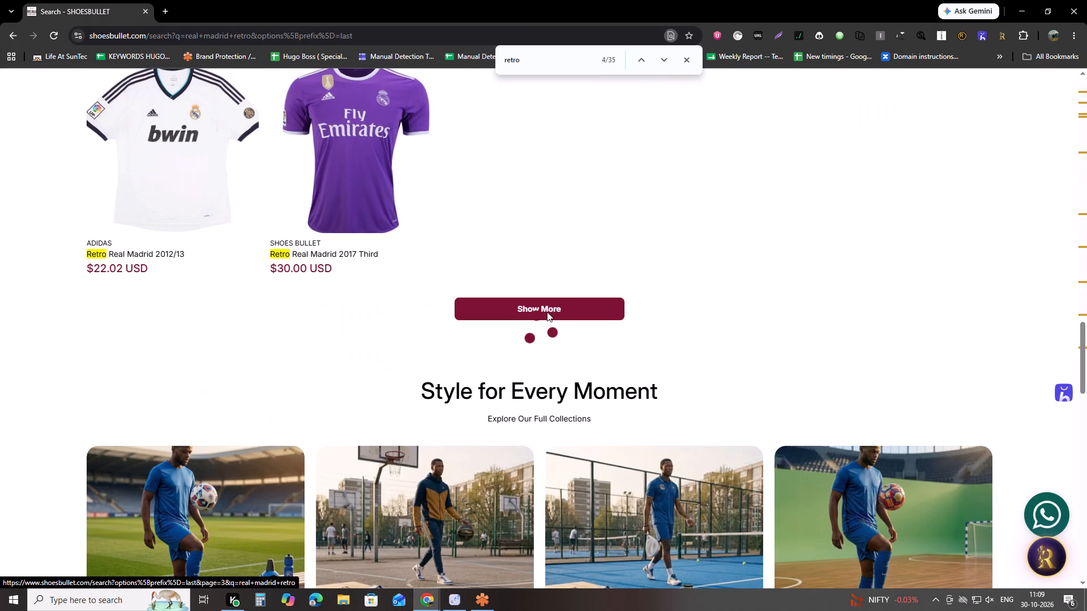
# Open the added retro listings in new tabs: 2006/07, red 2011/12, 2000/01, 2012/13 Third Kit, 11/12 and 13/14 long sleeve home, and 2017/18.
pyautogui.scroll(2, 547, 312)
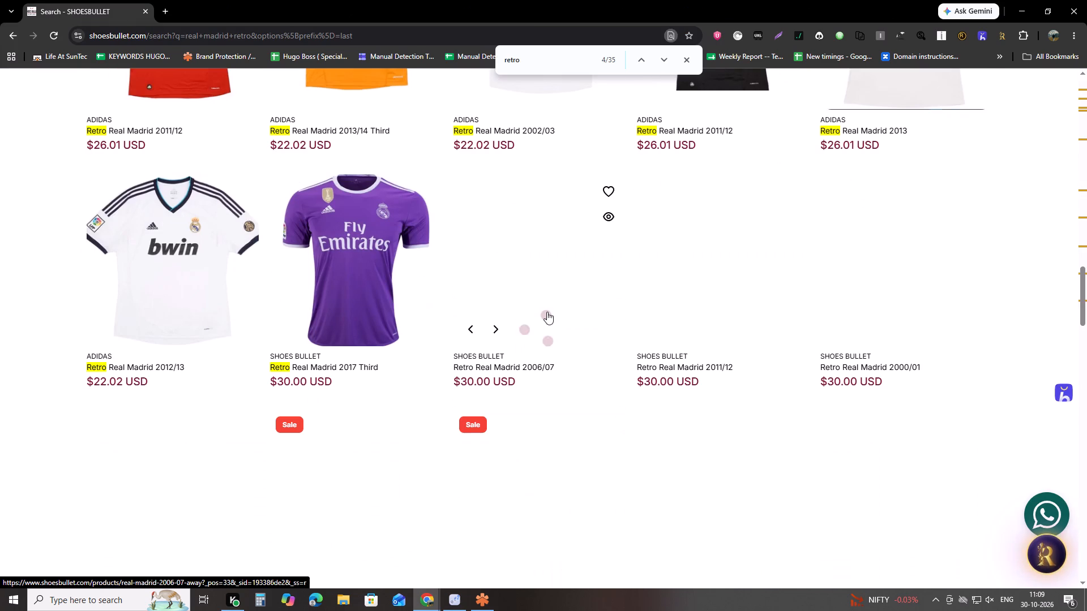
pyautogui.scroll(-1, 547, 312)
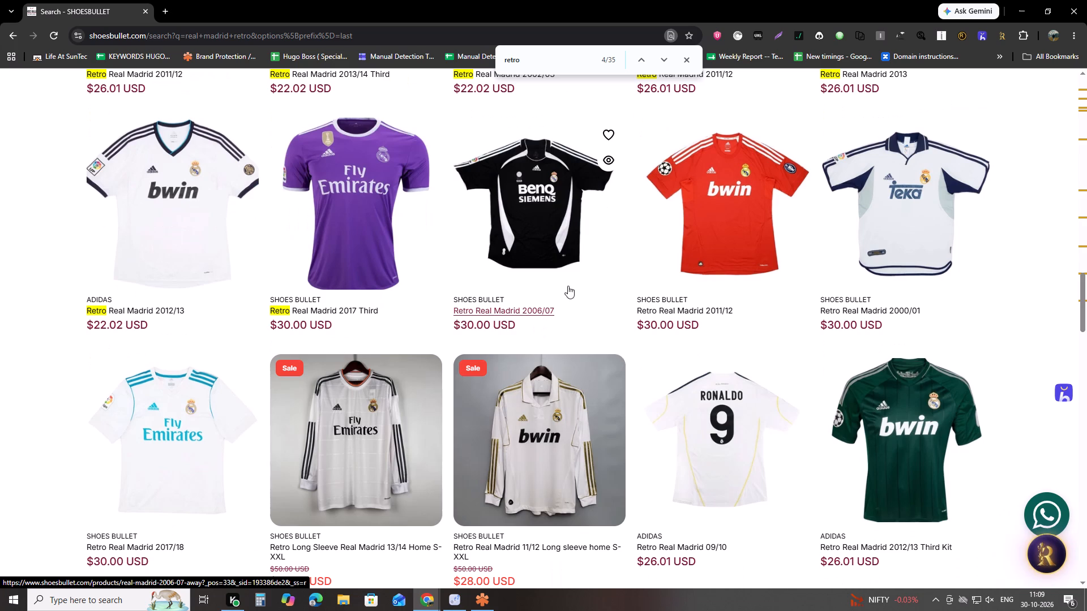
pyautogui.keyDown('ctrl'); pyautogui.click(556, 210); pyautogui.keyUp('ctrl')
pyautogui.keyDown('ctrl'); pyautogui.click(769, 206); pyautogui.keyUp('ctrl')
pyautogui.keyDown('ctrl'); pyautogui.click(901, 203); pyautogui.keyUp('ctrl')
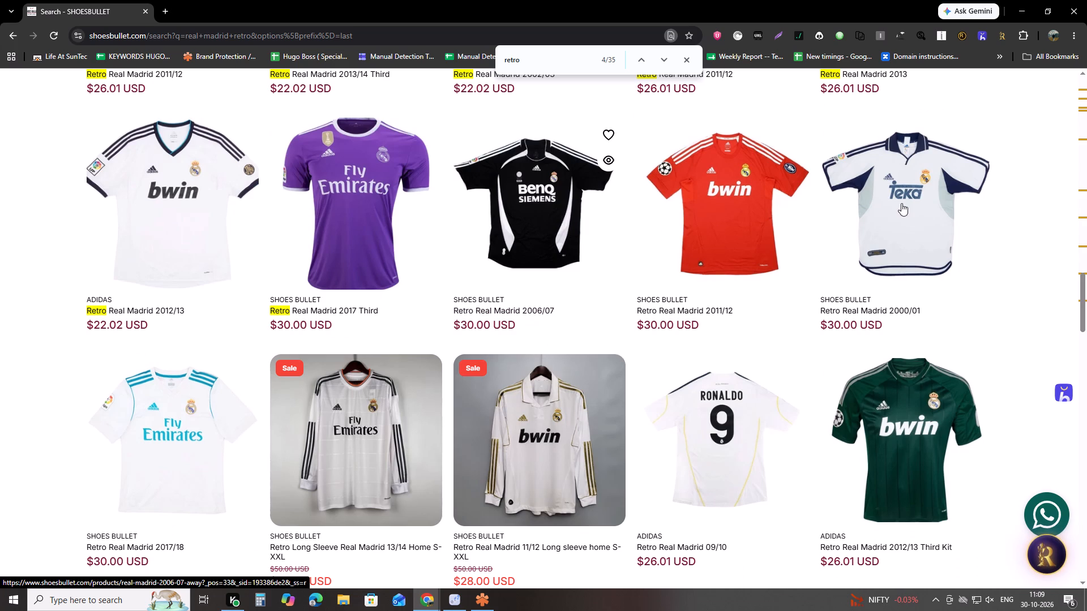
pyautogui.keyDown('ctrl'); pyautogui.click(897, 411); pyautogui.keyUp('ctrl')
pyautogui.keyDown('ctrl'); pyautogui.click(562, 425); pyautogui.keyUp('ctrl')
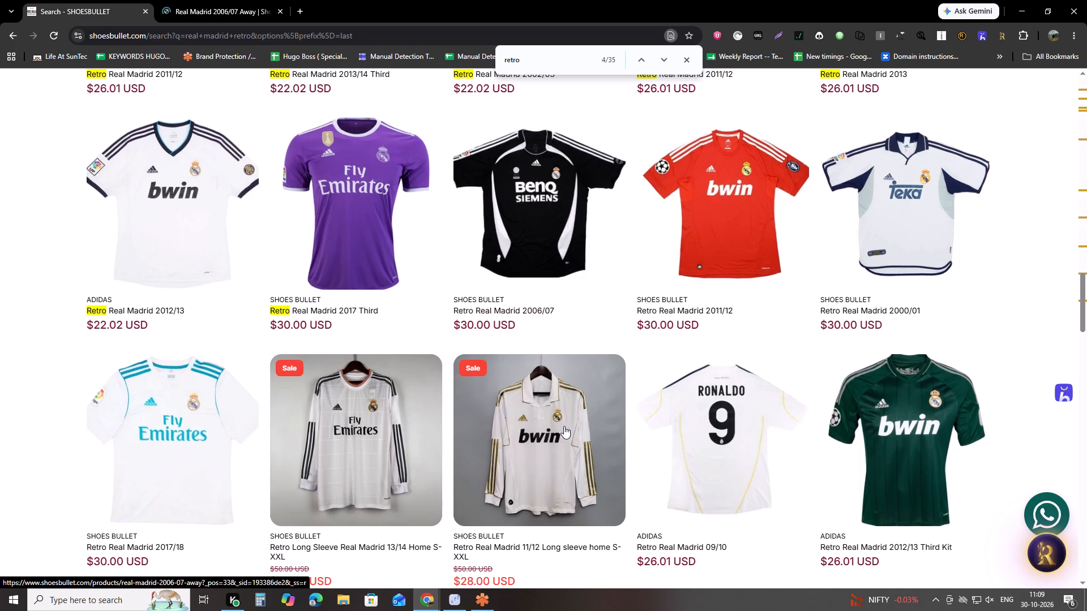
pyautogui.keyDown('ctrl'); pyautogui.click(326, 458); pyautogui.keyUp('ctrl')
pyautogui.keyDown('ctrl'); pyautogui.click(213, 442); pyautogui.keyUp('ctrl')
pyautogui.scroll(-5, 214, 419)
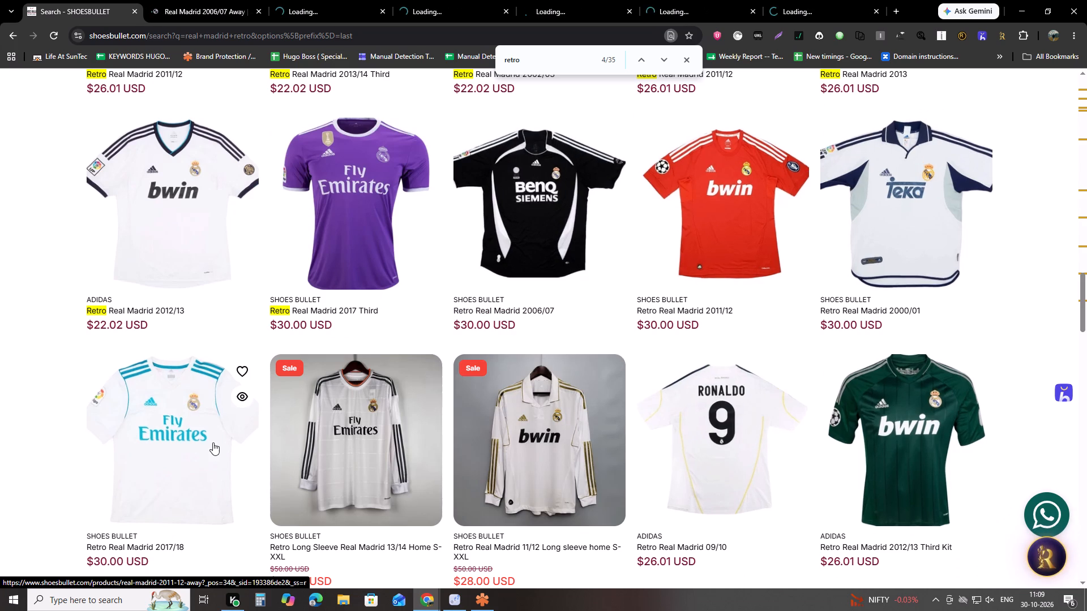